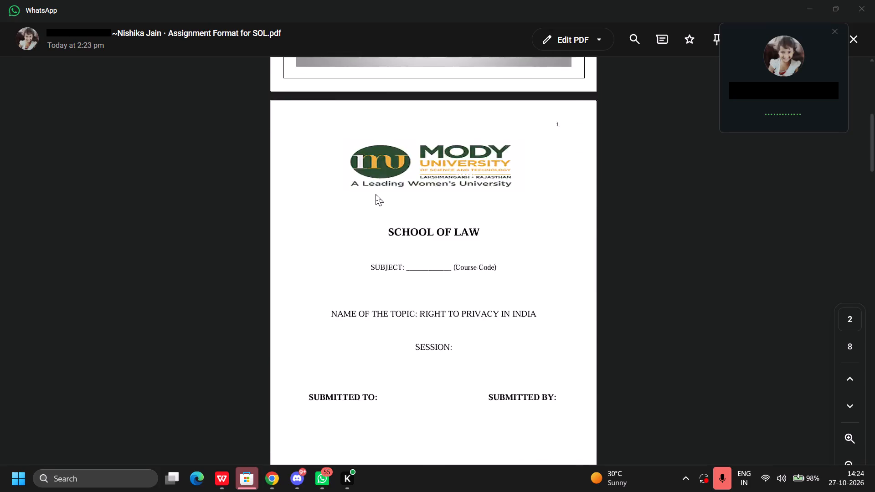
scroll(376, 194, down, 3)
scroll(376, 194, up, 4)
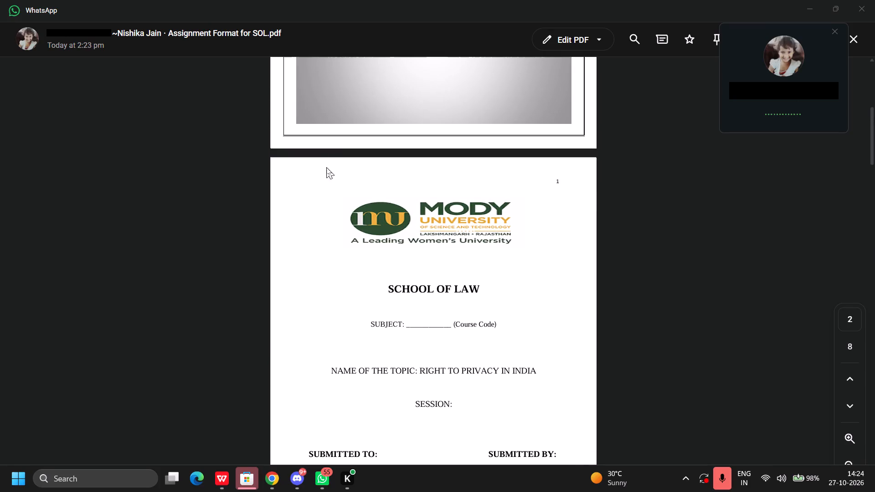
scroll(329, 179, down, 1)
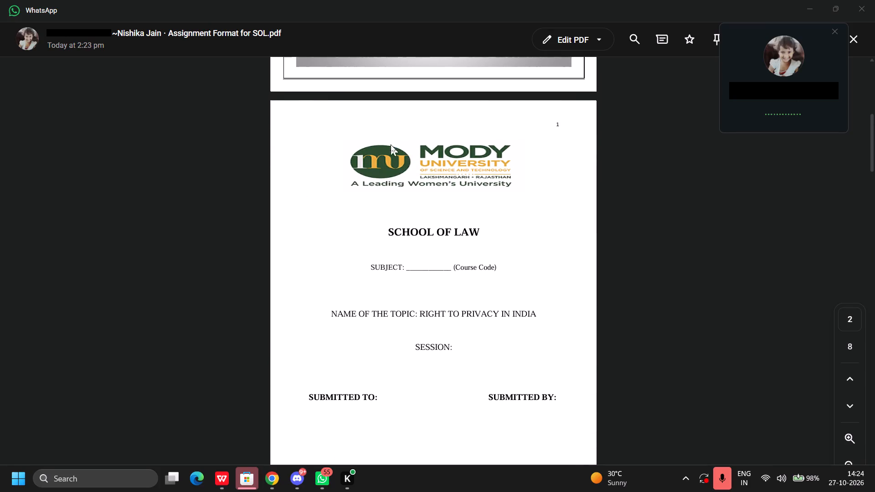
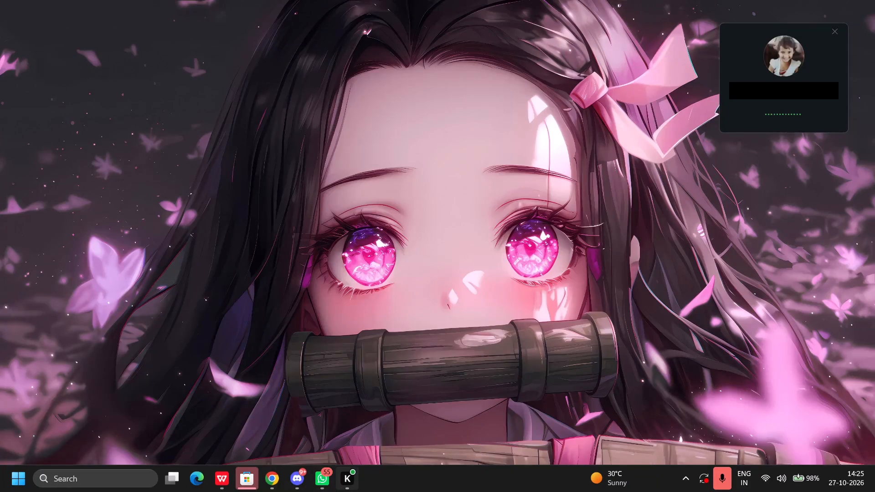
Switch to WhatsApp to view the Assignment Format for SOL PDF.
click(329, 487)
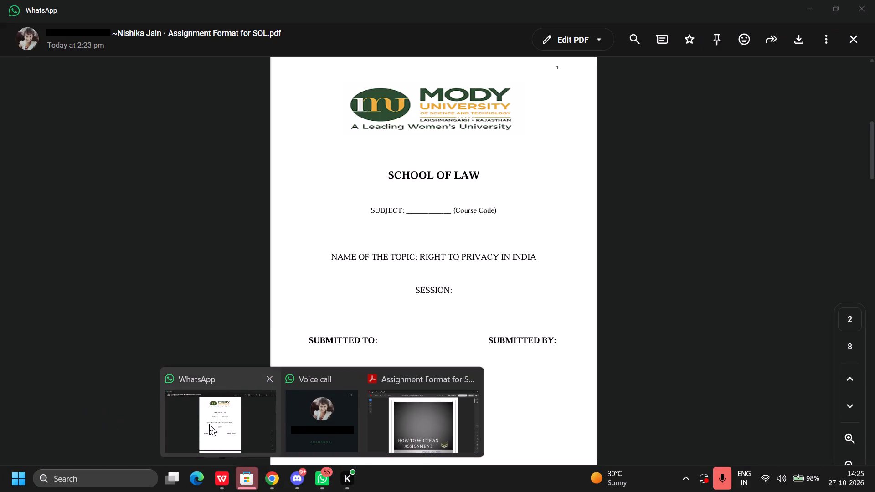
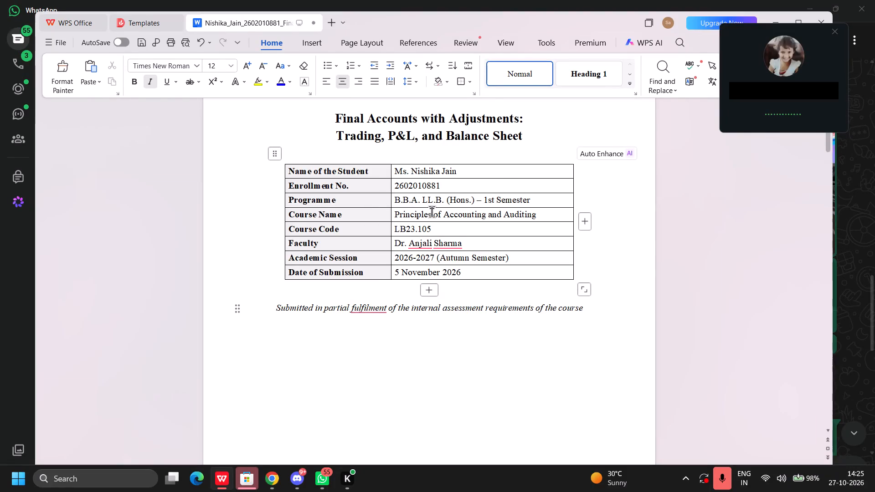
Place the text cursor at the end of the student's name in the cover page details table.
click(460, 170)
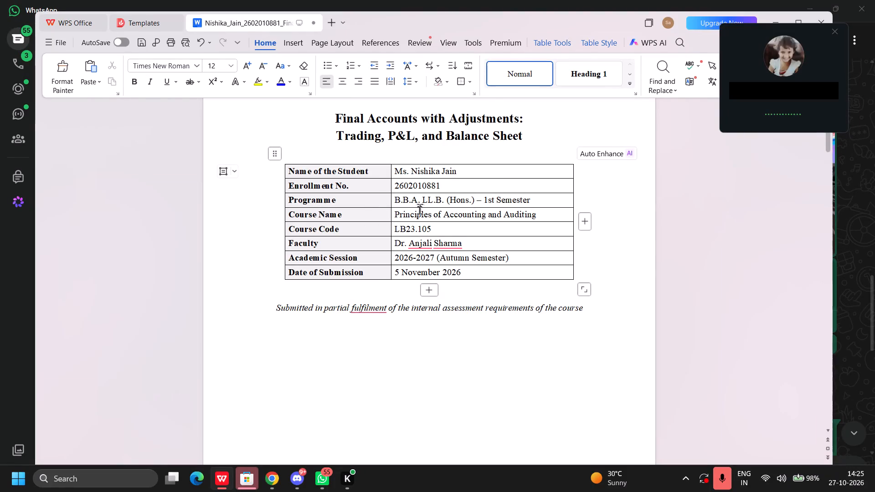
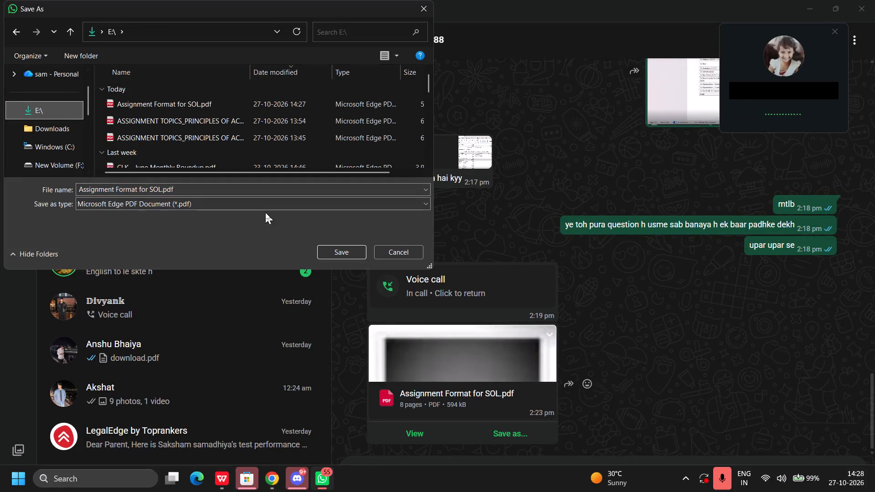
Save the received assignment format PDF to the E:\ drive as Assignment Format for SOL.pdf.
click(332, 251)
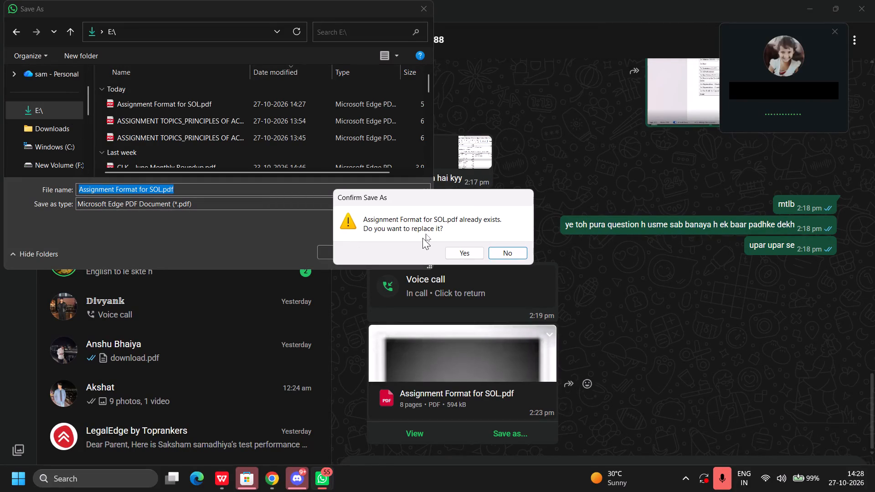
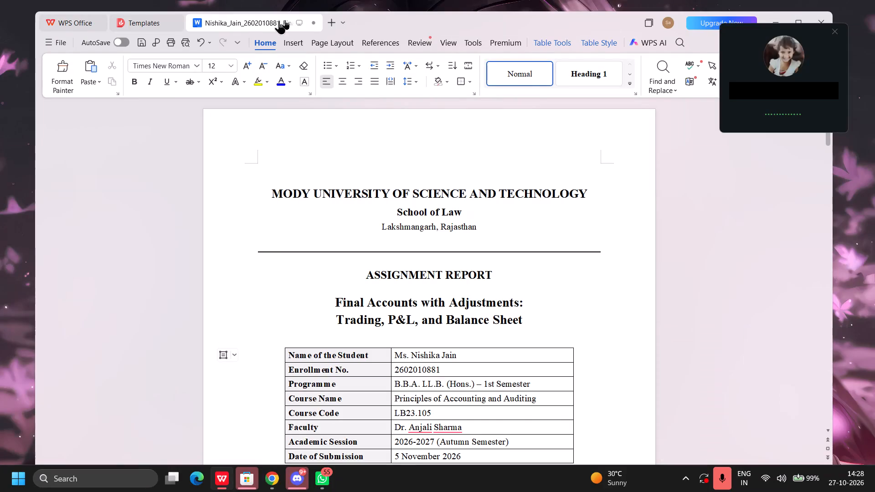
Open the New PDF start page alongside the assignment report.
click(330, 21)
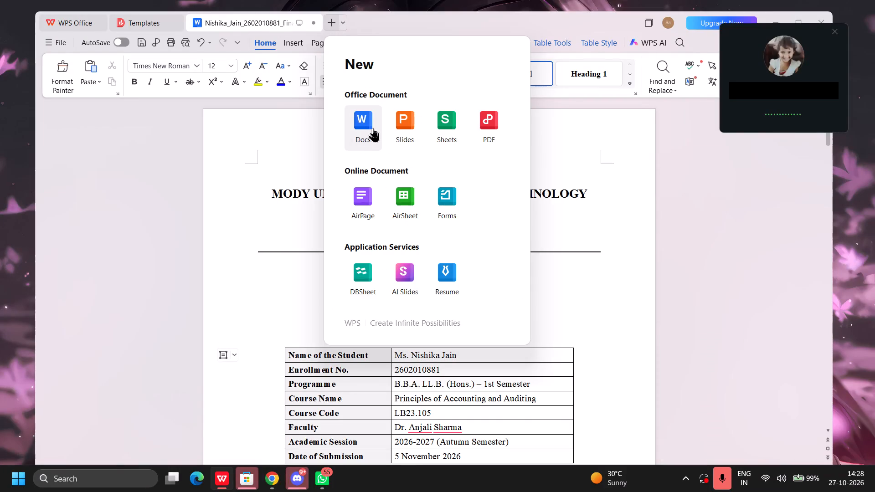
click(492, 118)
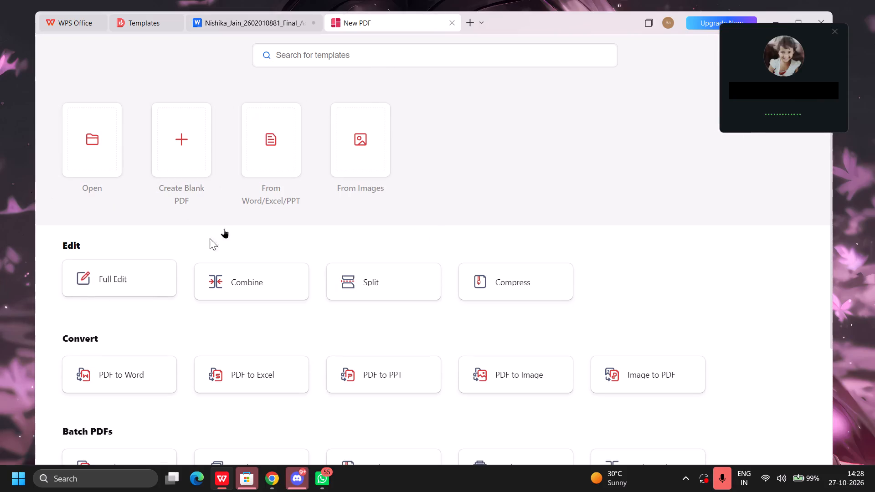
Bring up the file type choices for creating another new document.
click(471, 18)
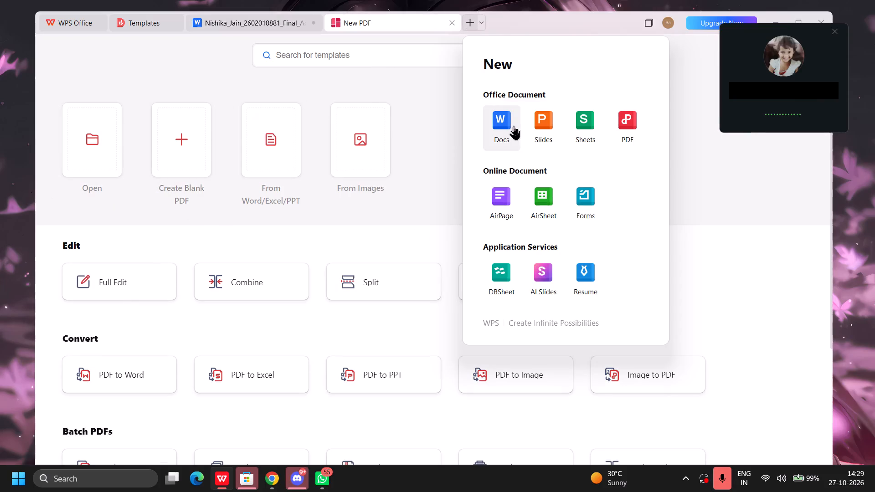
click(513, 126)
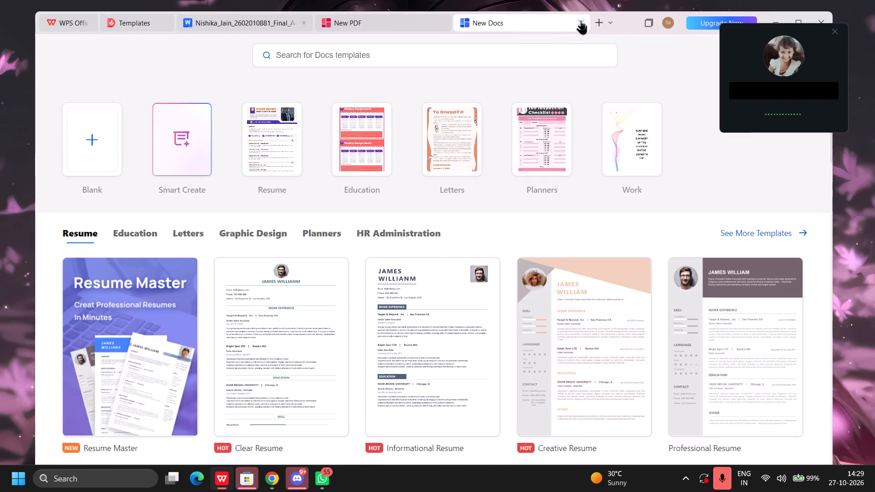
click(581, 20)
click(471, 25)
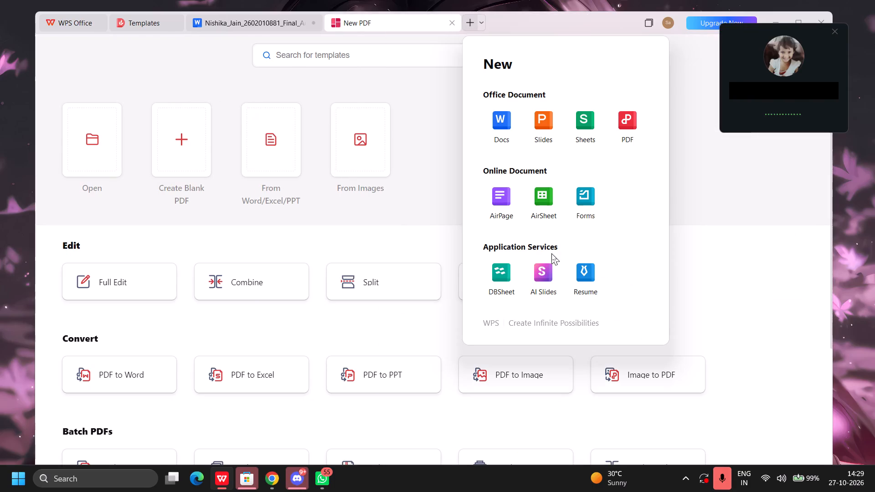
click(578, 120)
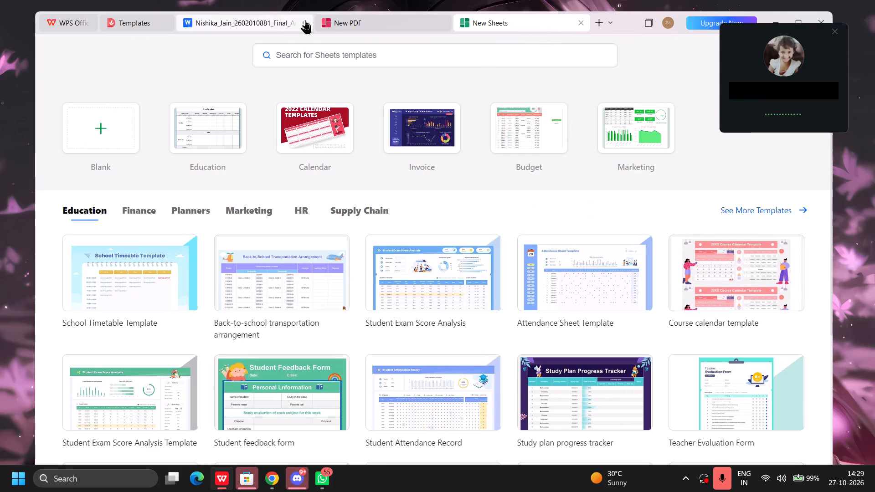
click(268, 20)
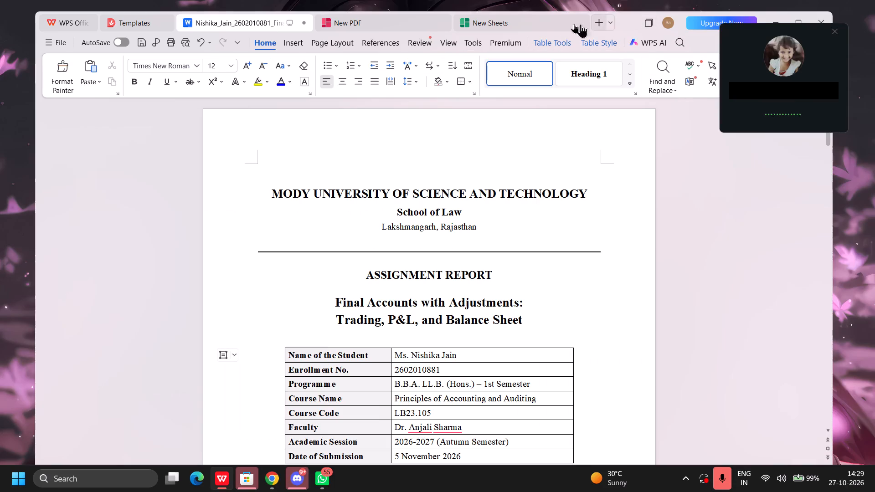
Go to the WPS Office home page and dismiss the promotional pop-up.
click(66, 12)
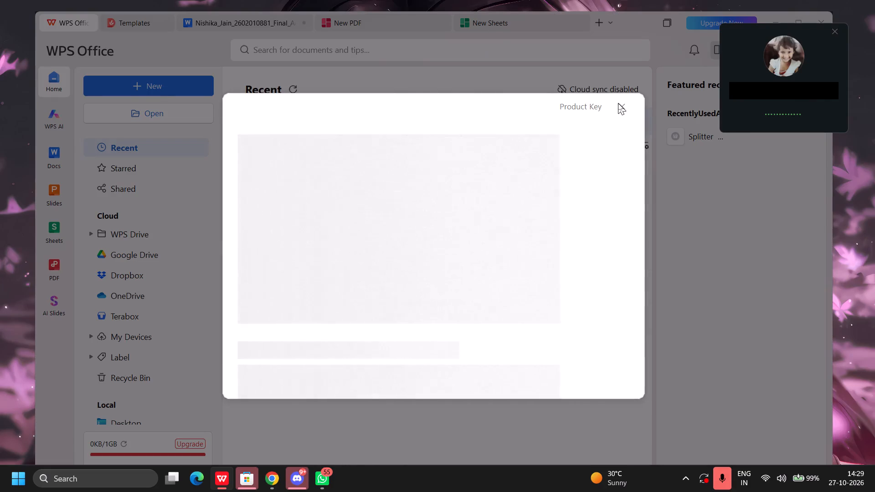
click(621, 109)
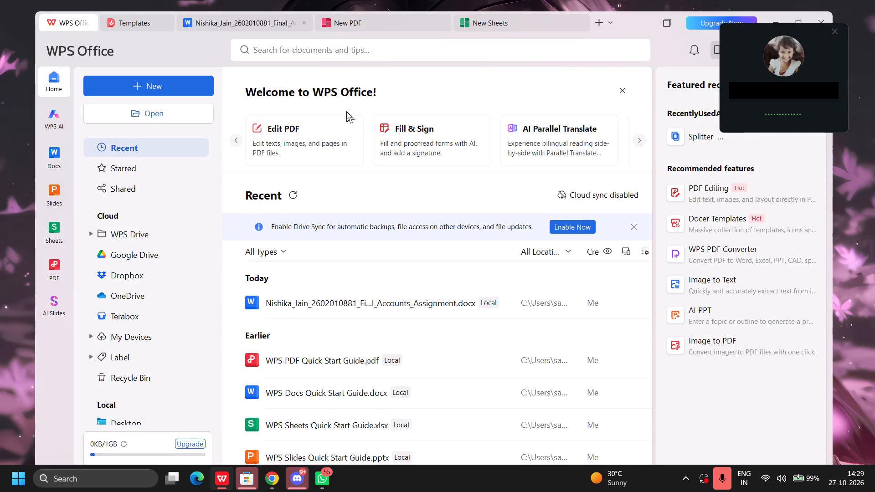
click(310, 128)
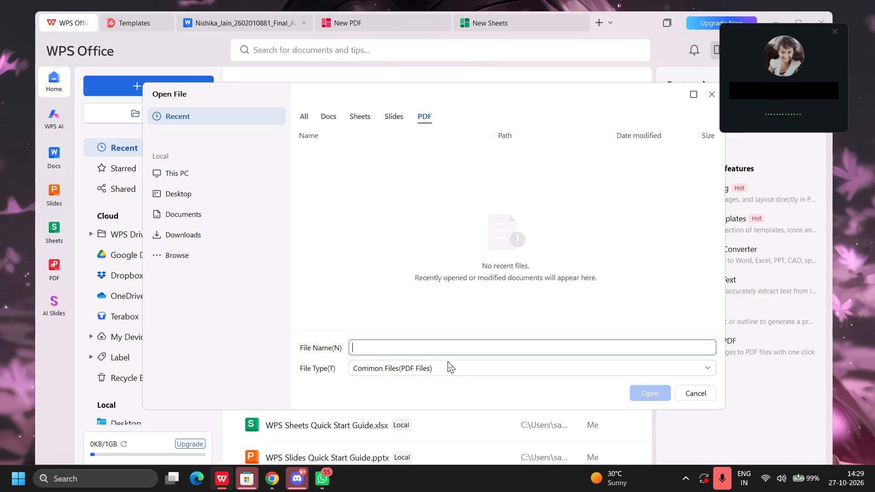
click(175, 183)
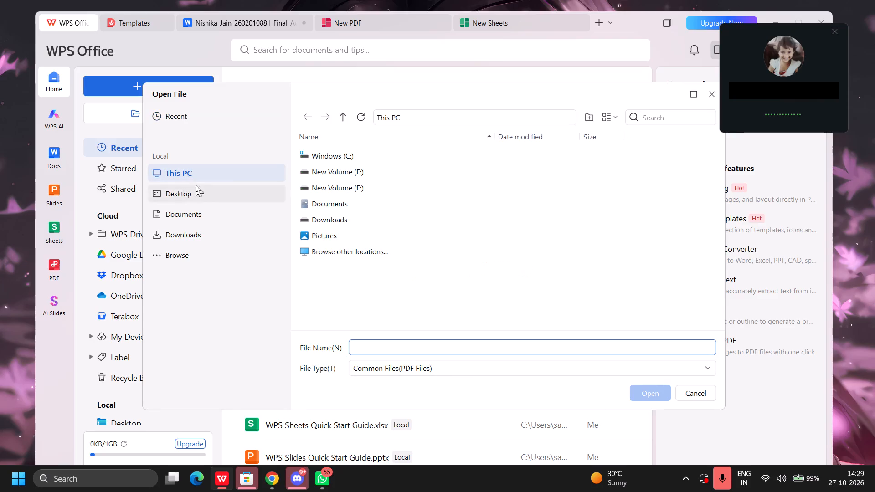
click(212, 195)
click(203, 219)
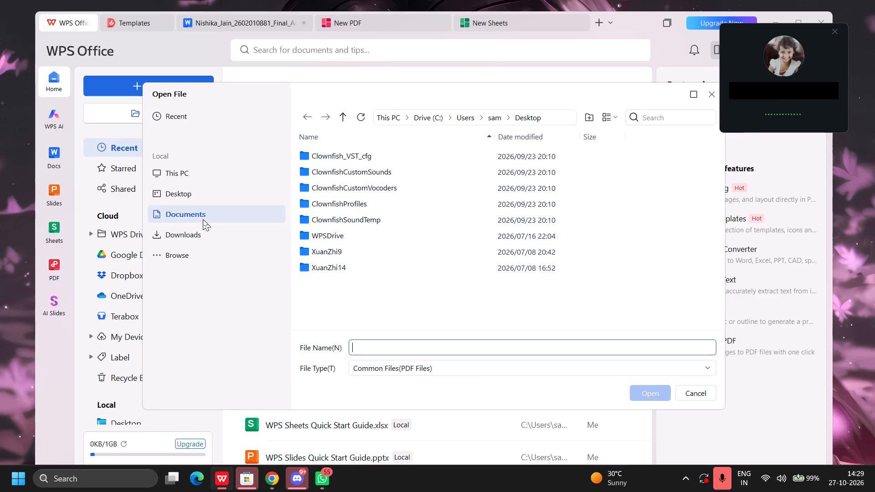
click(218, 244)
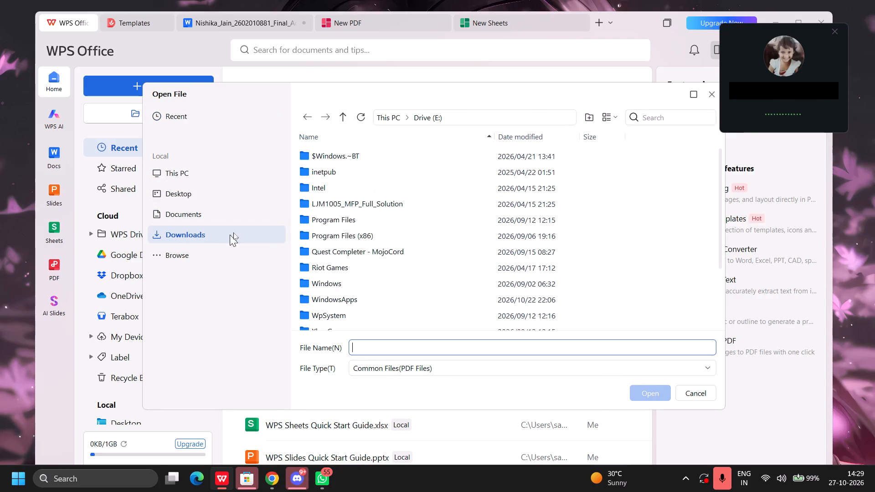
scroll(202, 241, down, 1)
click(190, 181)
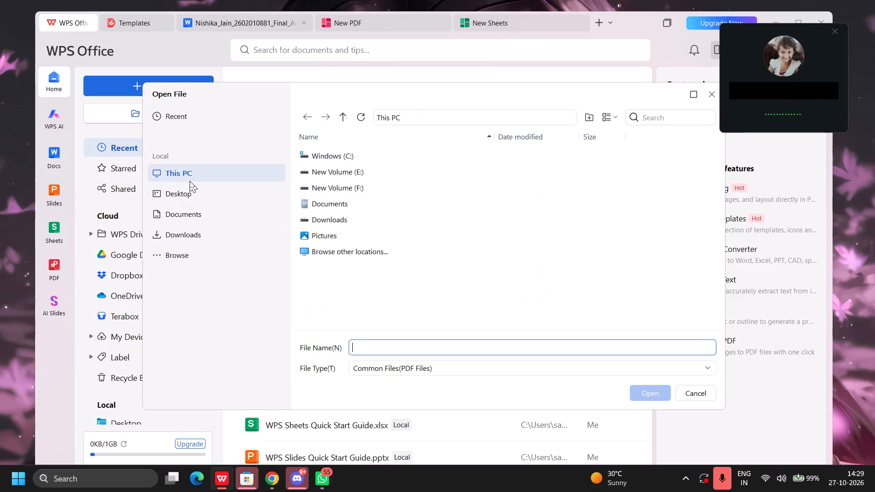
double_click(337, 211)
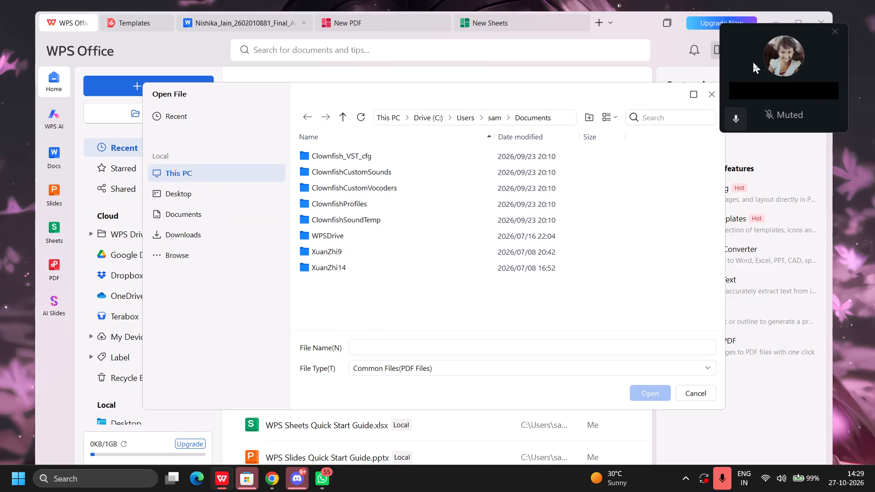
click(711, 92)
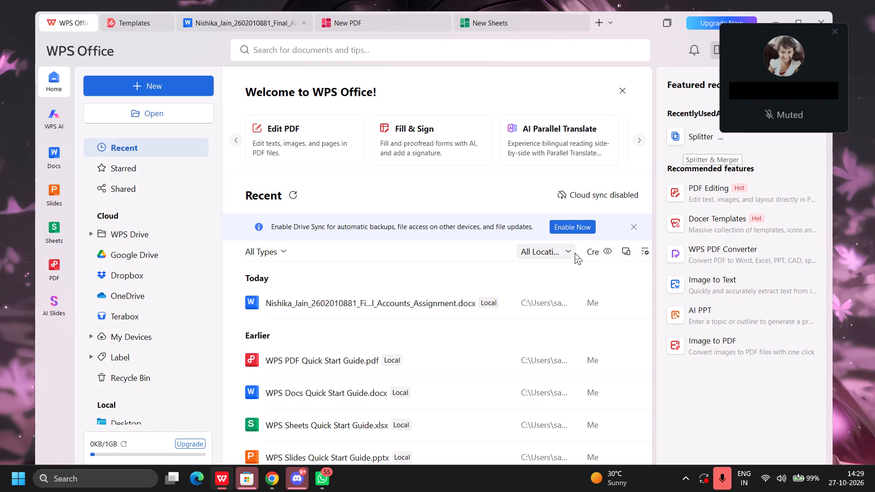
Dismiss the Drive Sync banner above the recent files.
click(634, 224)
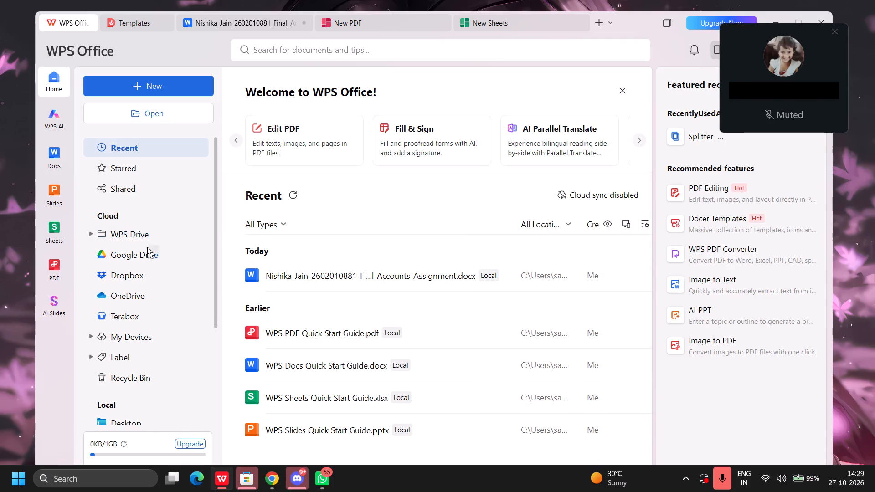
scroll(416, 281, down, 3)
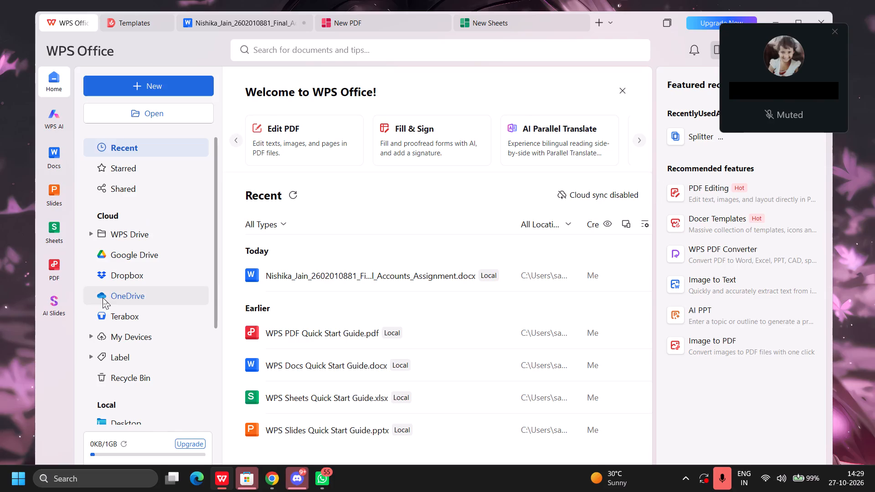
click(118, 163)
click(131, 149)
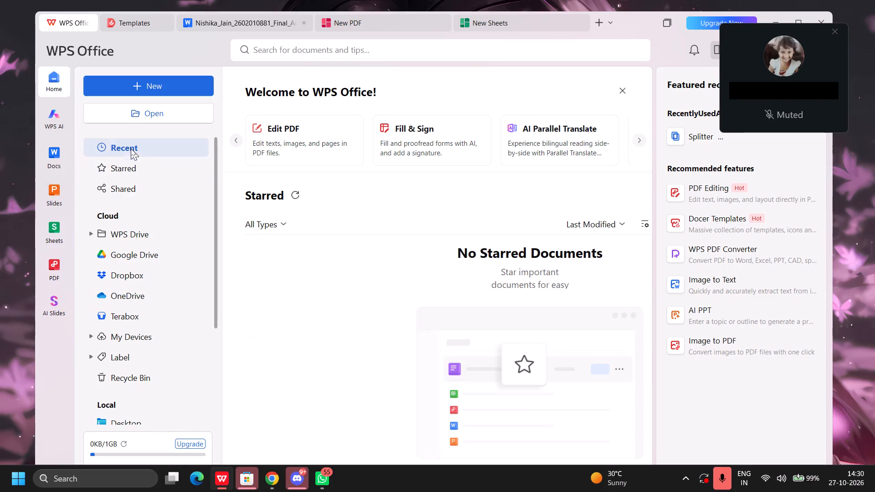
Open Assignment Format for SOL.pdf from the Downloads location with the Edit PDF feature.
click(319, 128)
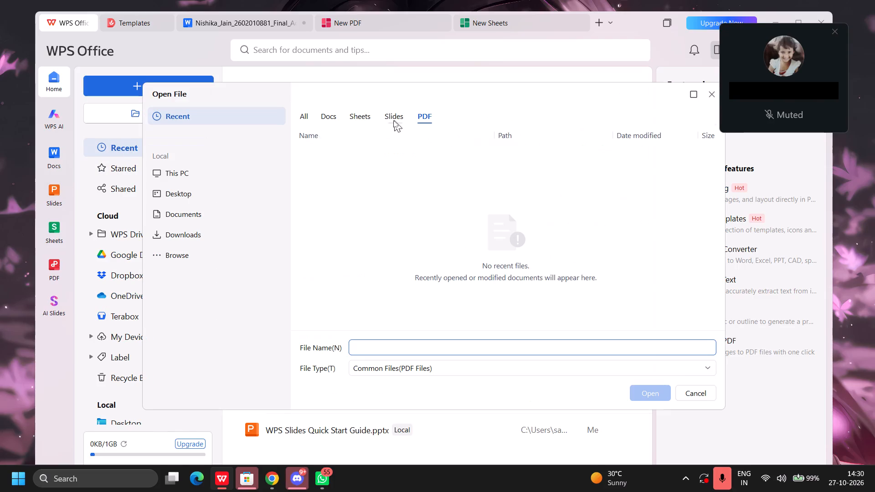
click(388, 119)
click(356, 116)
click(292, 116)
click(308, 114)
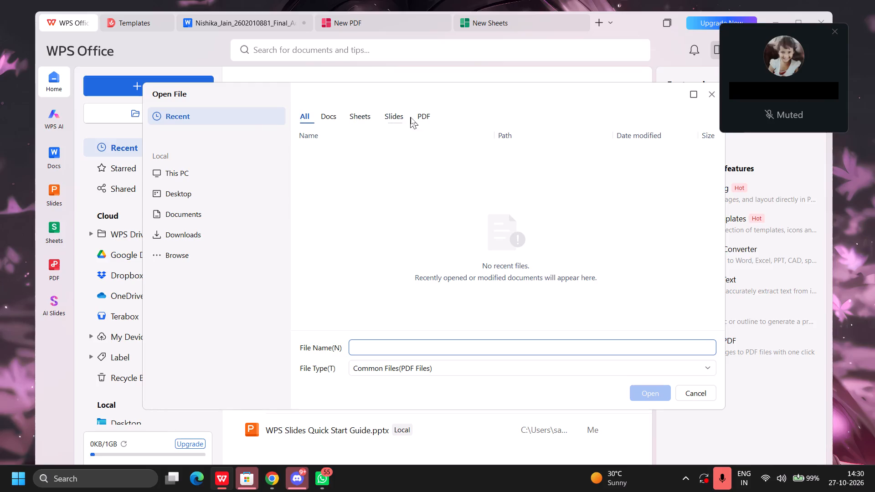
click(423, 118)
click(214, 173)
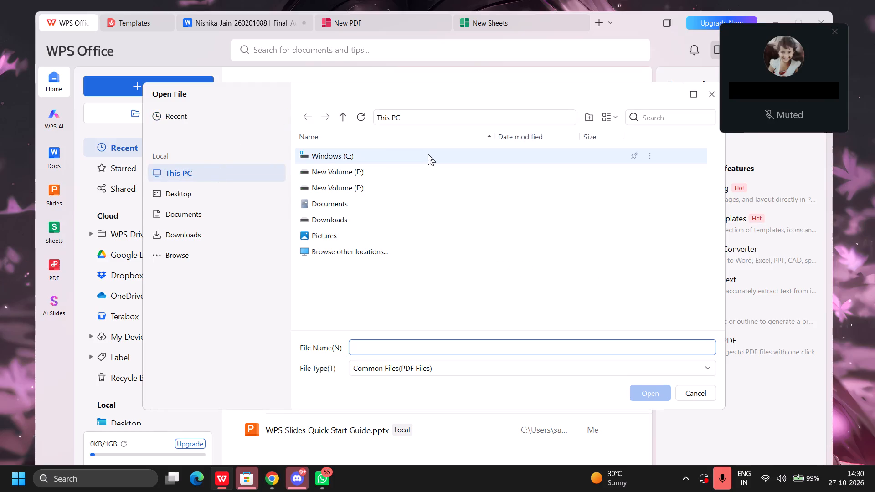
double_click(428, 154)
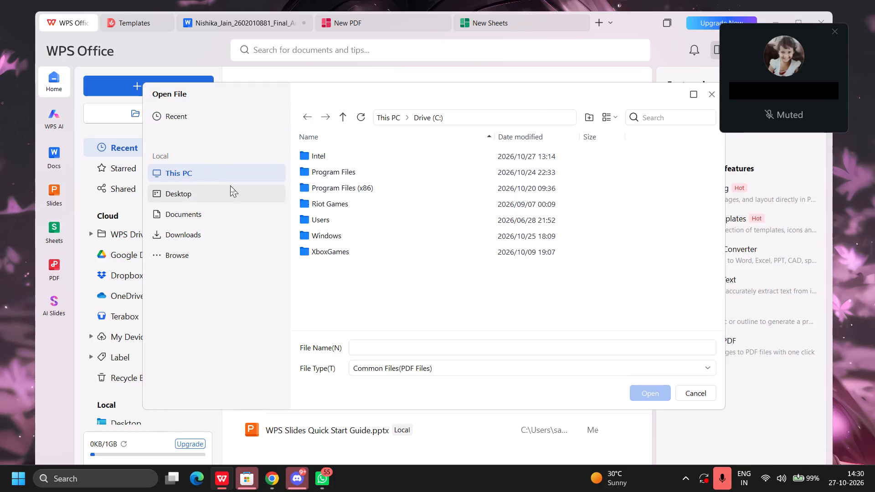
click(207, 184)
click(209, 217)
click(201, 237)
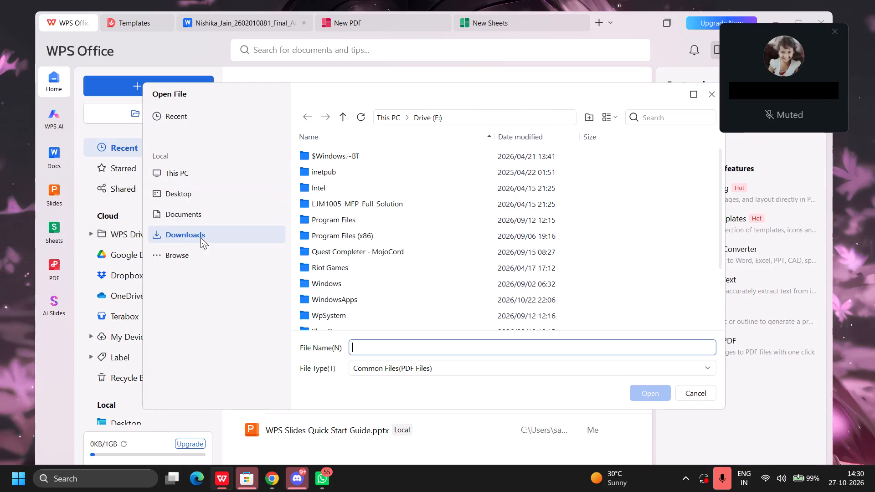
scroll(397, 213, down, 5)
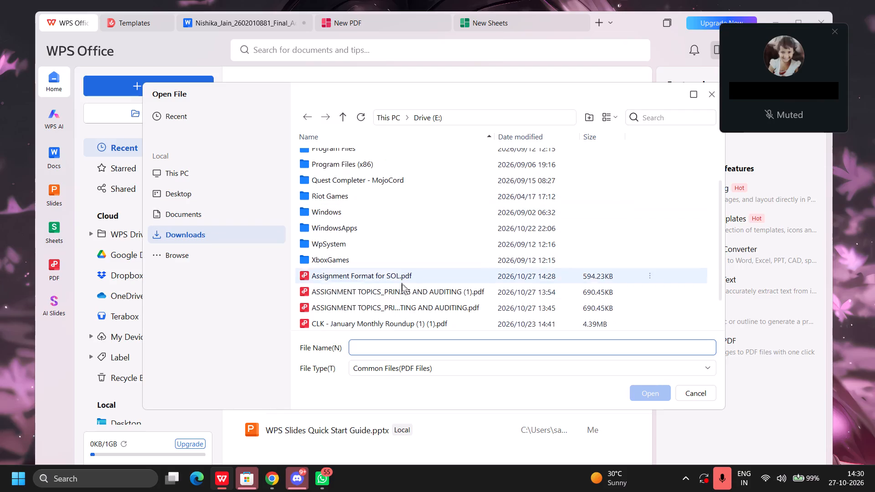
double_click(400, 275)
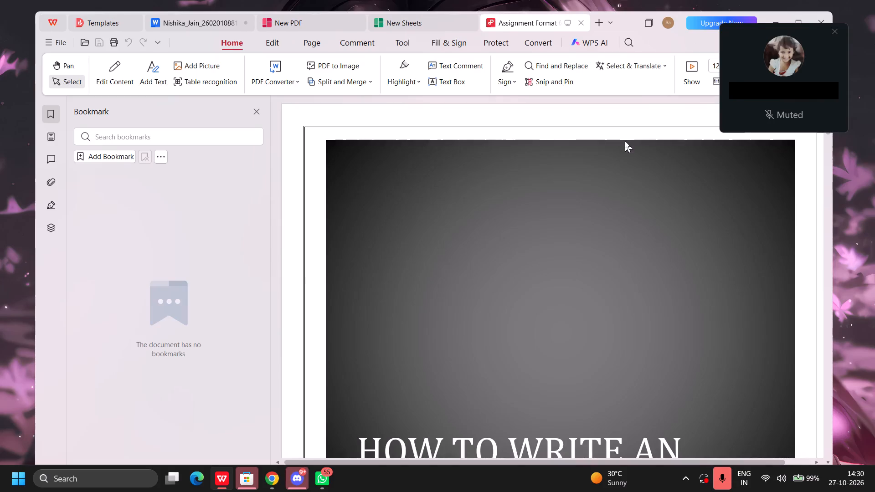
Activate the SUBJECT and topic text block on the format PDF's School of Law cover page for editing.
scroll(443, 274, down, 6)
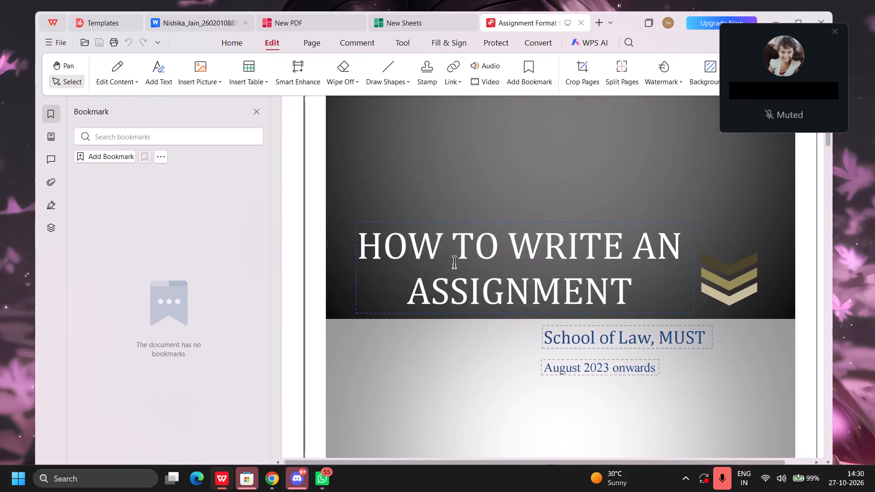
scroll(462, 269, down, 4)
scroll(427, 277, up, 3)
scroll(429, 279, down, 6)
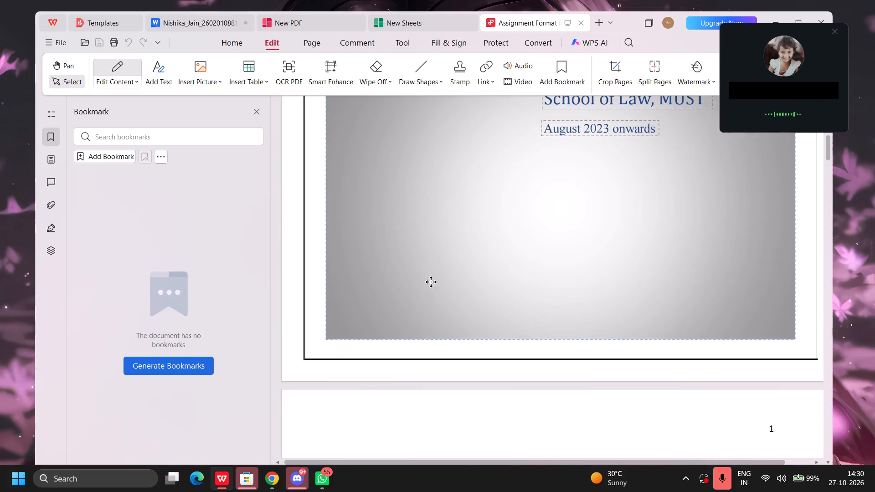
scroll(431, 282, down, 10)
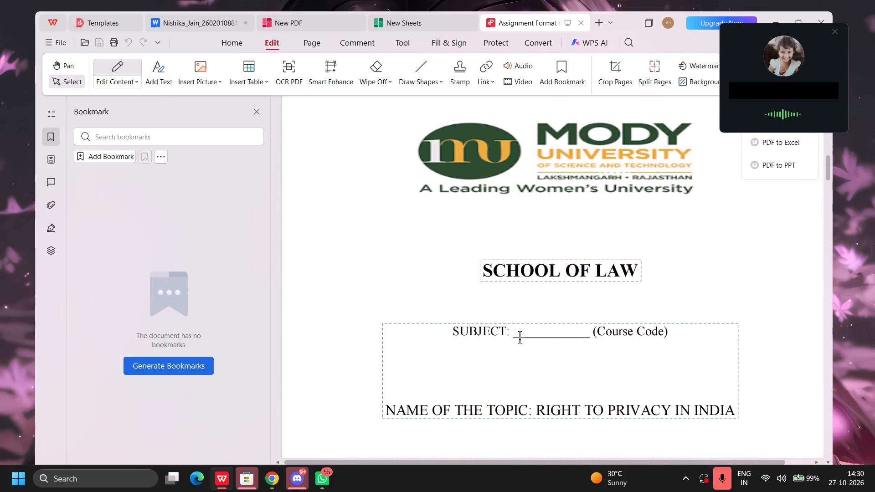
click(524, 333)
scroll(535, 346, down, 1)
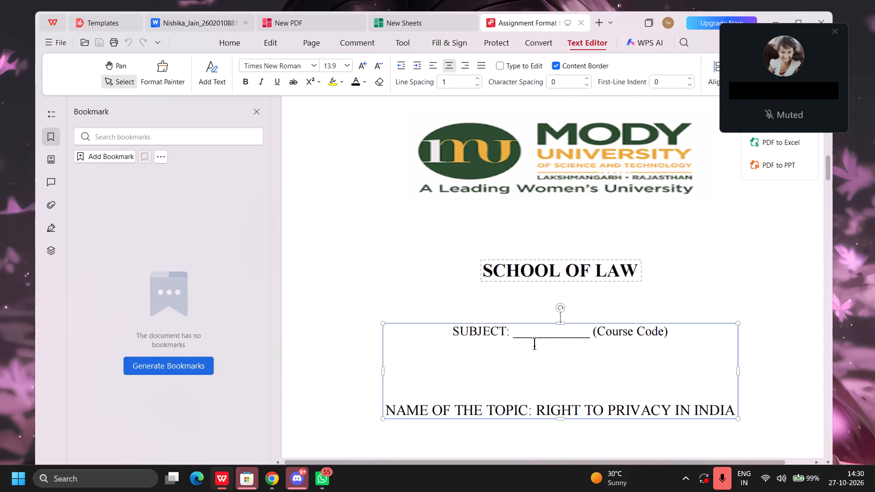
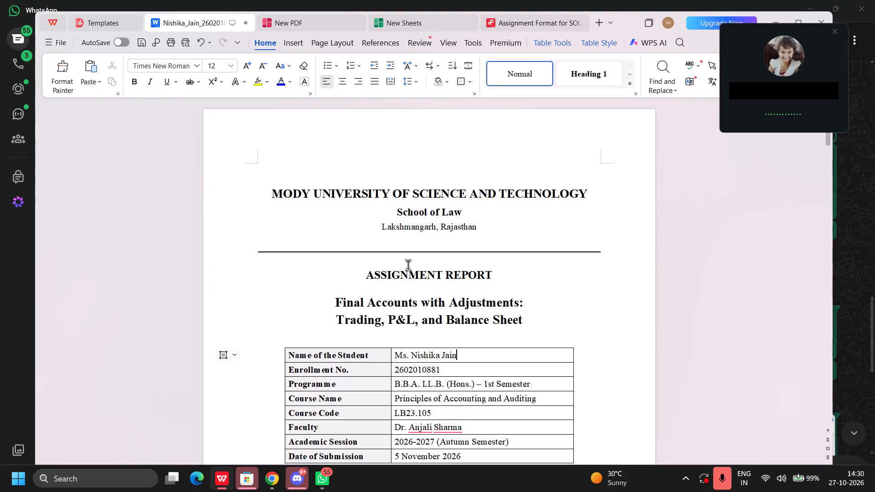
Copy the course code LB23.105 from the details table on the assignment document's cover page.
scroll(406, 260, up, 5)
scroll(402, 260, down, 2)
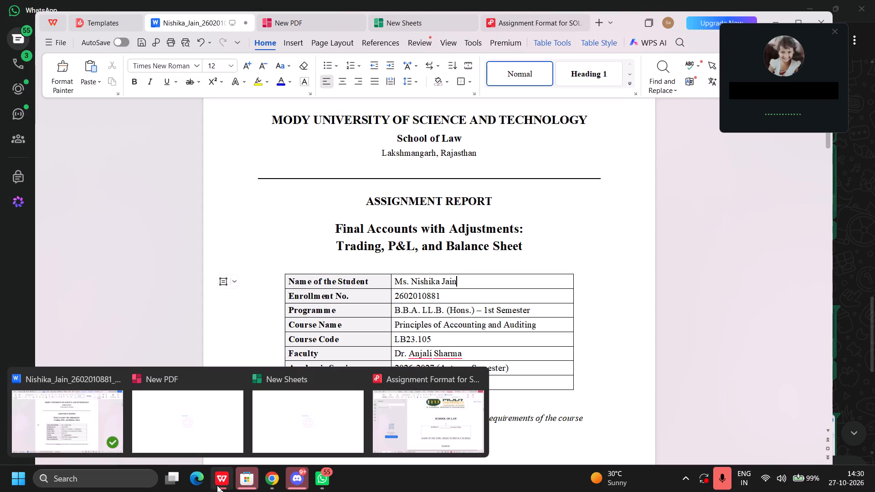
click(467, 424)
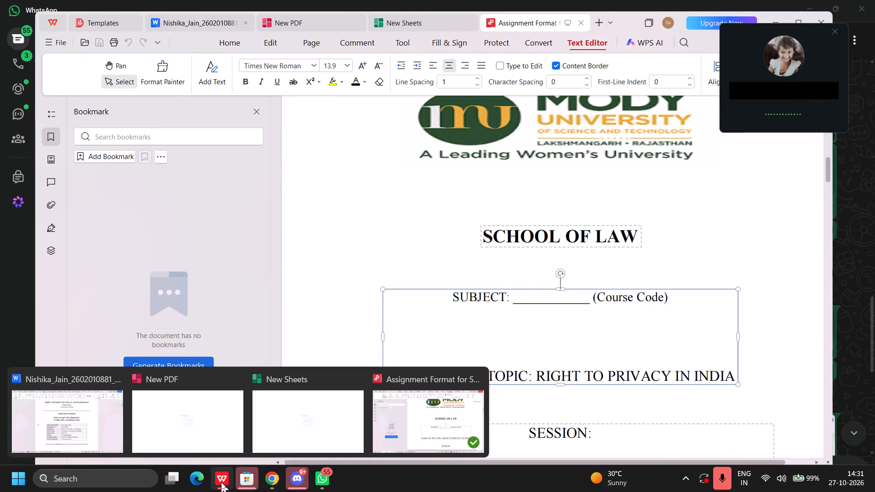
click(85, 422)
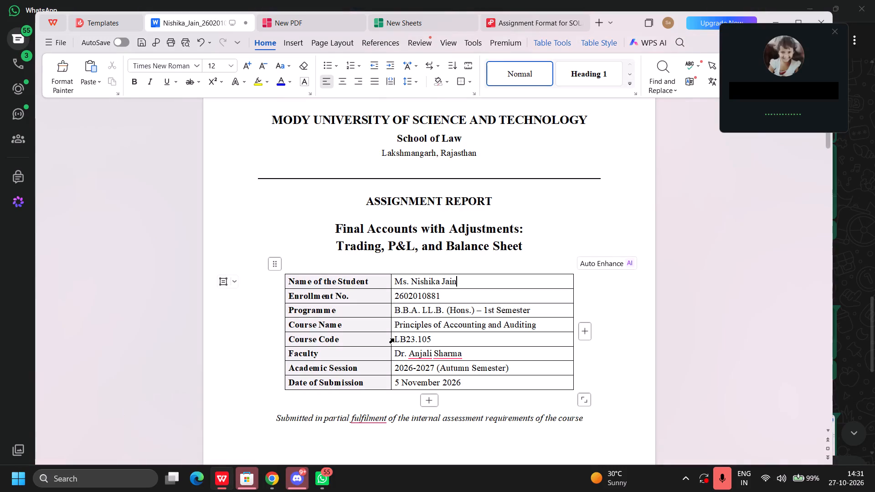
drag(394, 337, 444, 335)
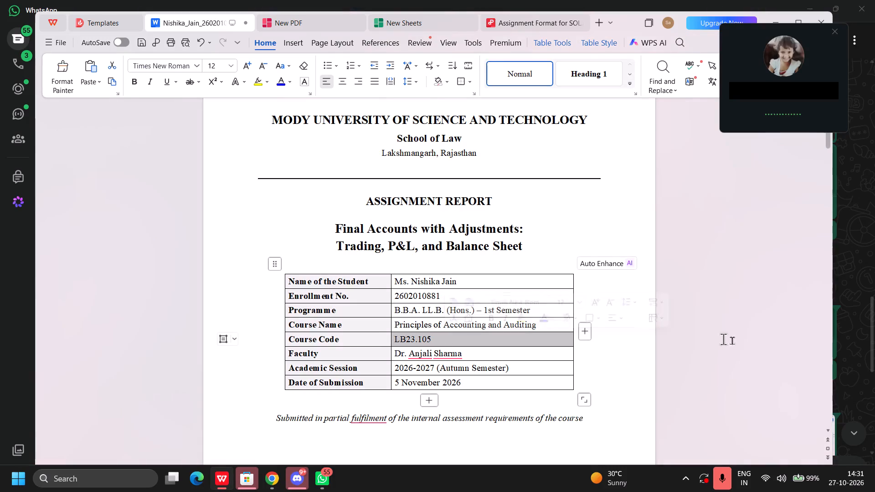
click(742, 341)
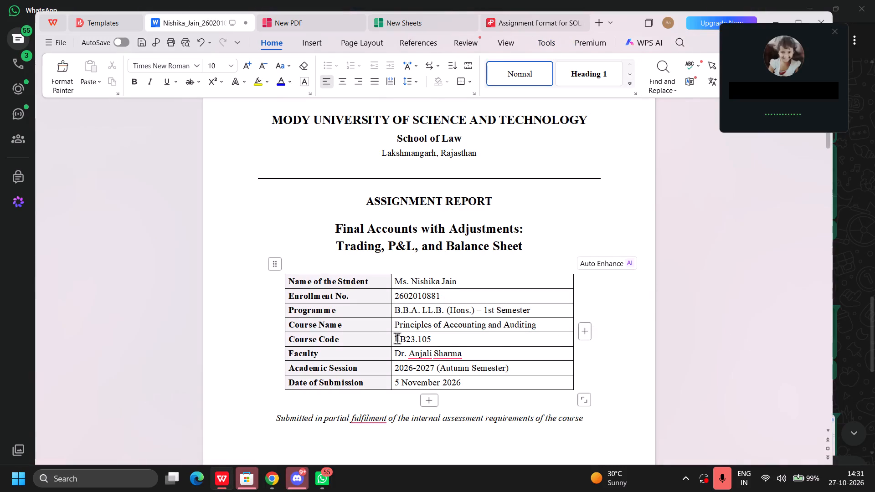
drag(396, 338, 436, 340)
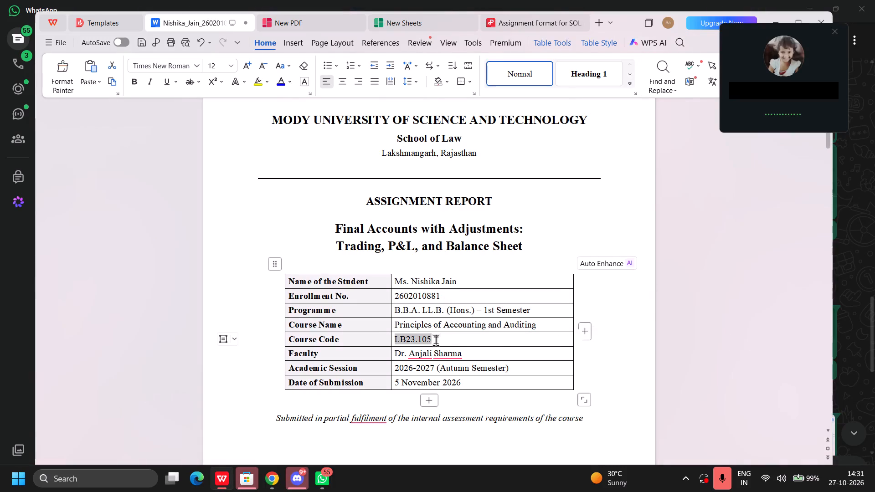
drag(436, 340, 436, 340)
right_click(436, 340)
click(785, 338)
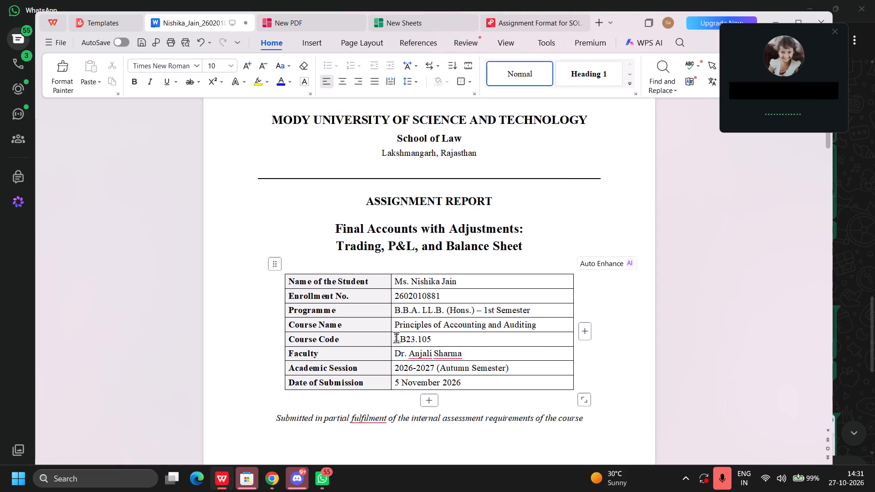
drag(396, 337, 431, 337)
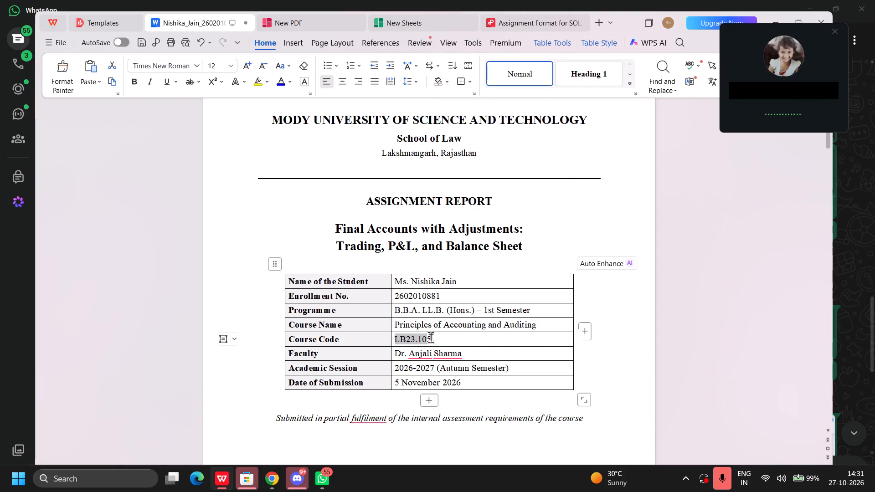
drag(431, 337, 435, 339)
right_click(435, 339)
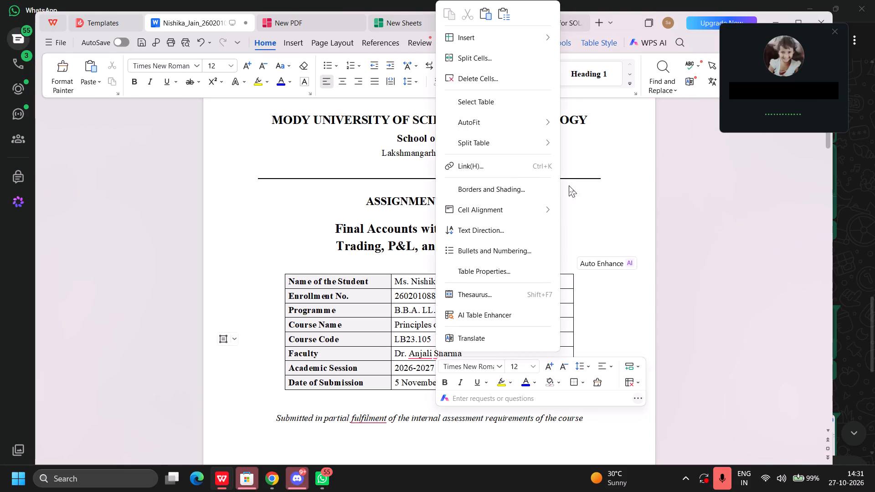
click(679, 311)
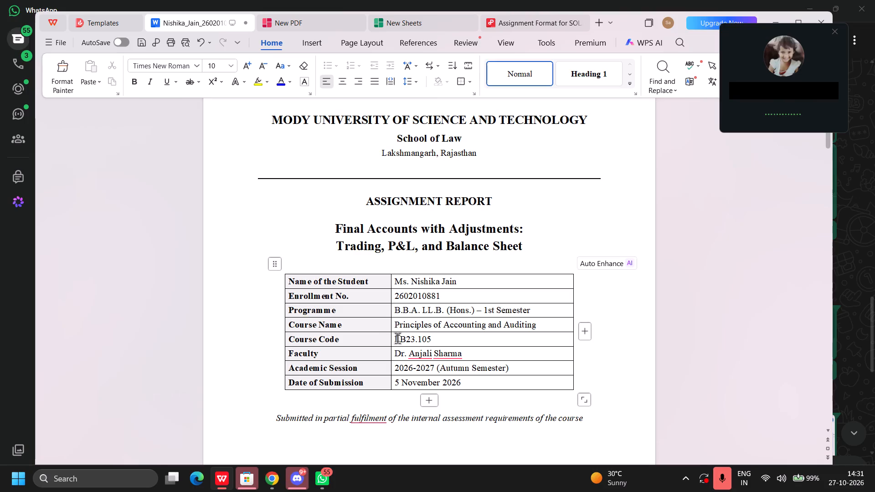
drag(396, 338, 445, 343)
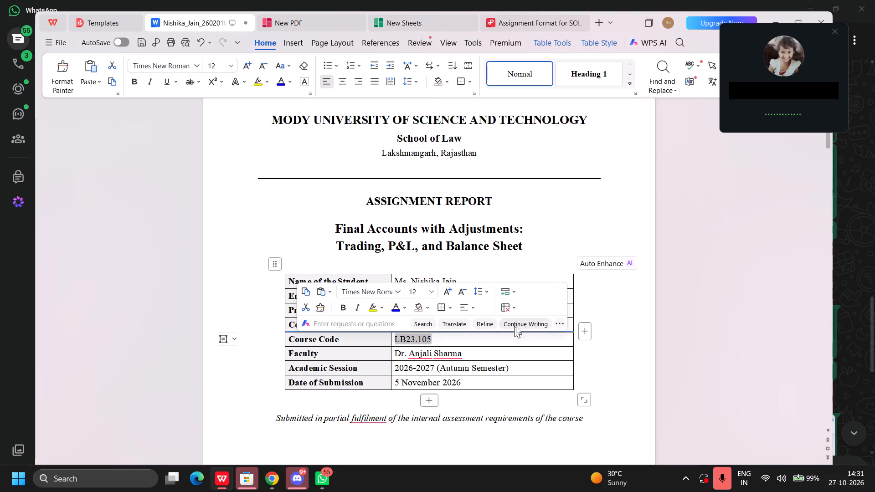
click(306, 292)
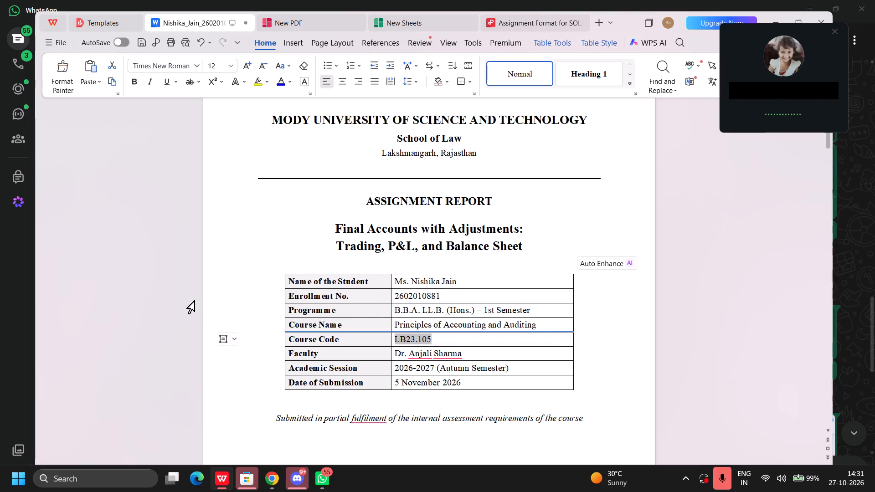
click(185, 301)
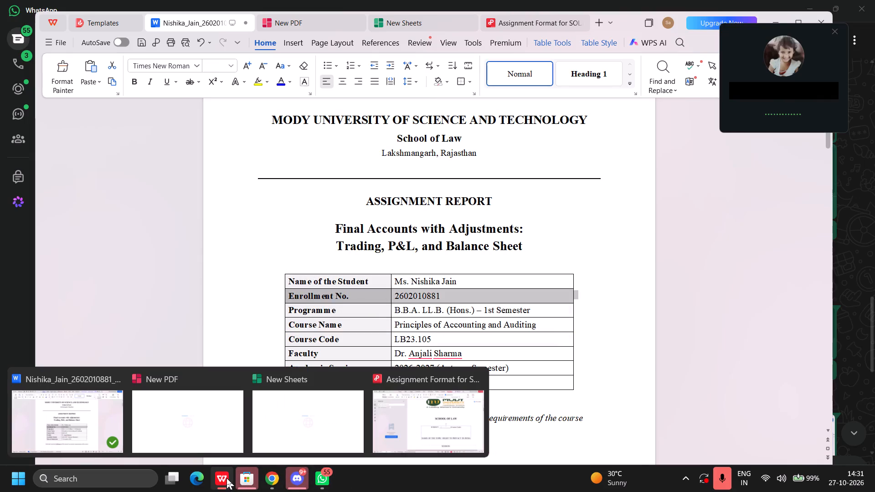
Paste the copied course code near the SUBJECT blank on the format PDF's cover page.
click(431, 405)
right_click(549, 301)
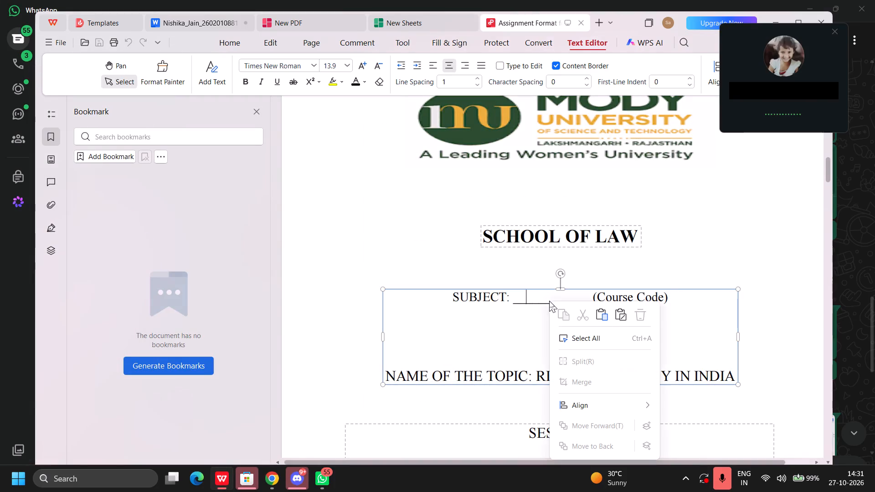
click(607, 317)
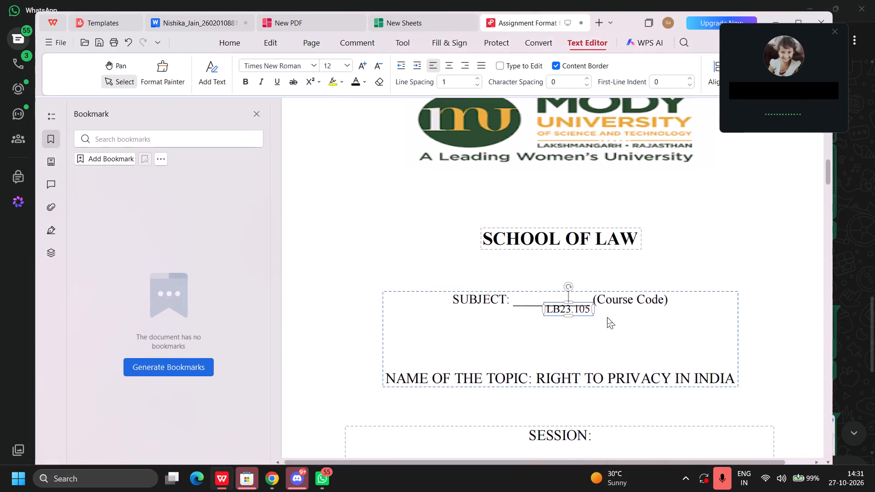
Move the pasted LB23.105 text box up onto the blank line between SUBJECT and (Course Code).
drag(576, 331, 581, 332)
click(585, 366)
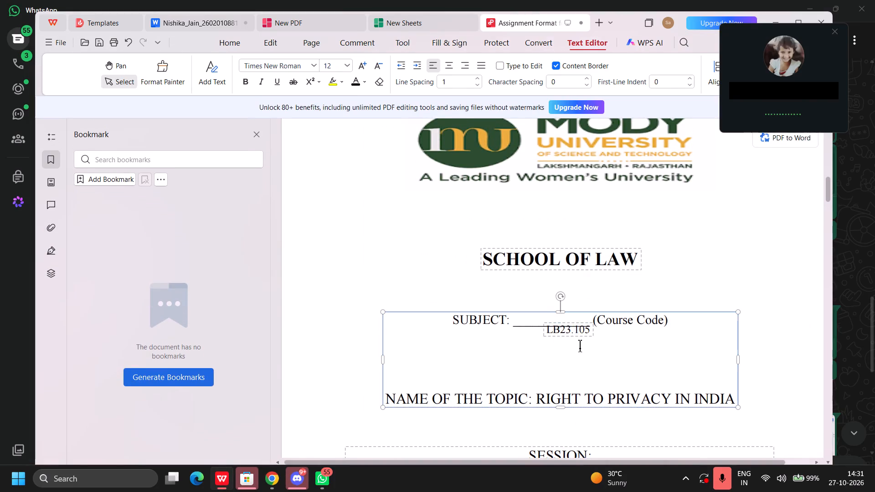
click(573, 343)
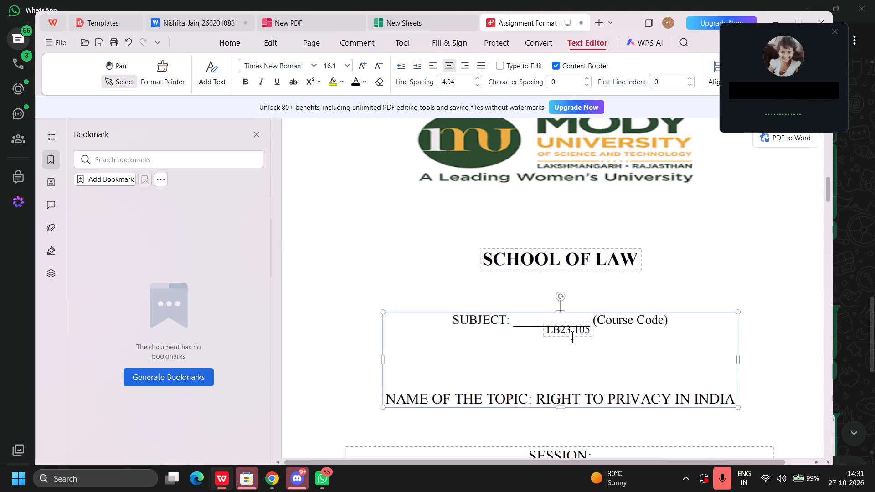
drag(573, 336, 557, 337)
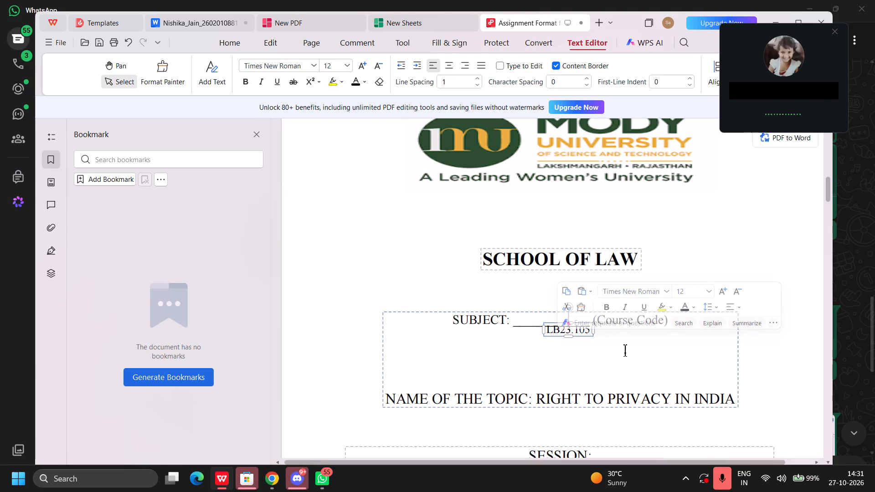
click(626, 353)
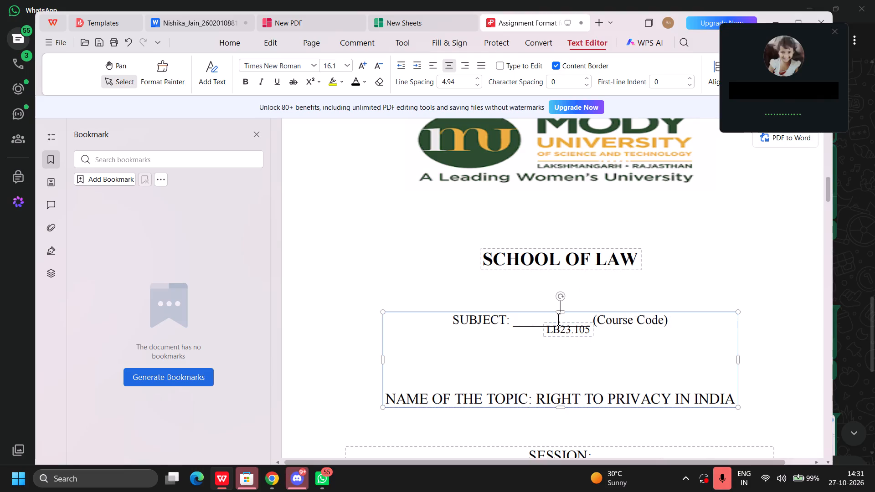
drag(570, 323, 553, 316)
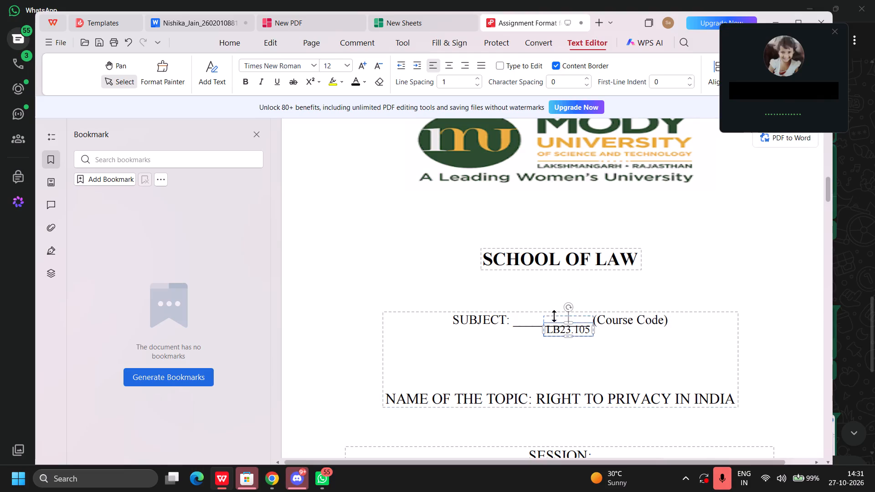
drag(553, 316, 547, 311)
drag(540, 318, 521, 320)
click(568, 353)
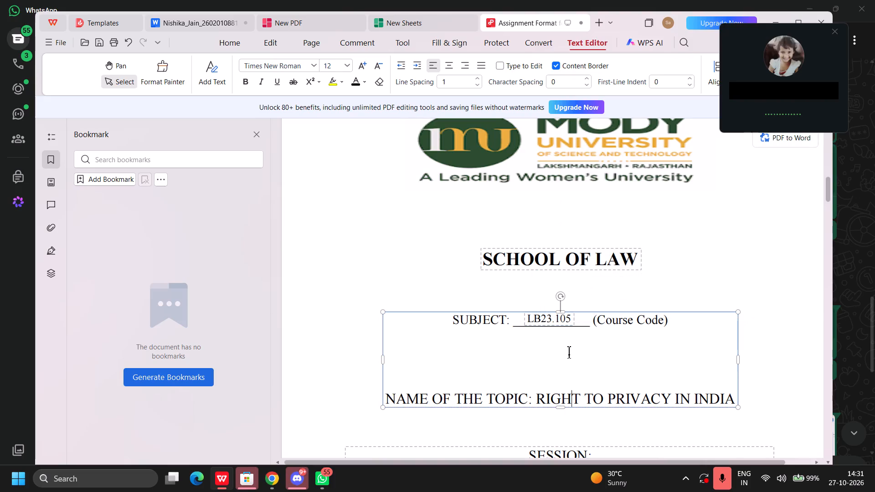
Fine-tune the position of the LB23.105 text box on the SUBJECT blank line.
drag(545, 326, 546, 334)
click(552, 352)
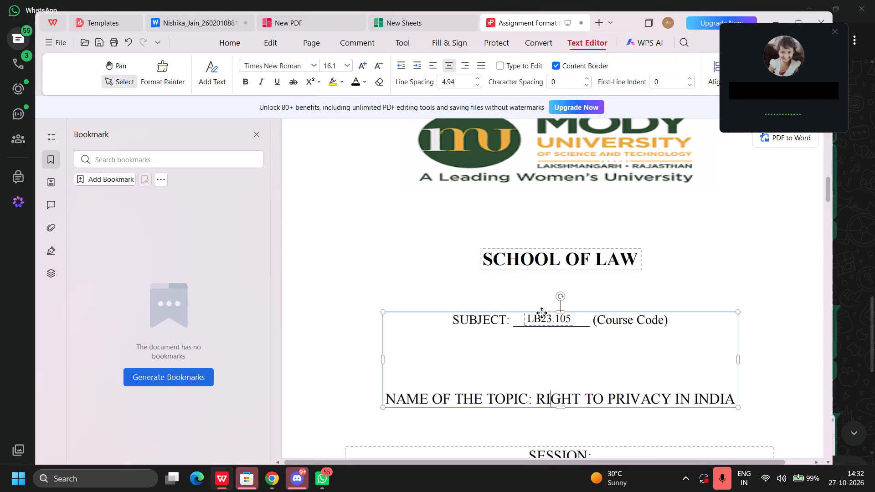
drag(546, 311, 546, 307)
click(561, 350)
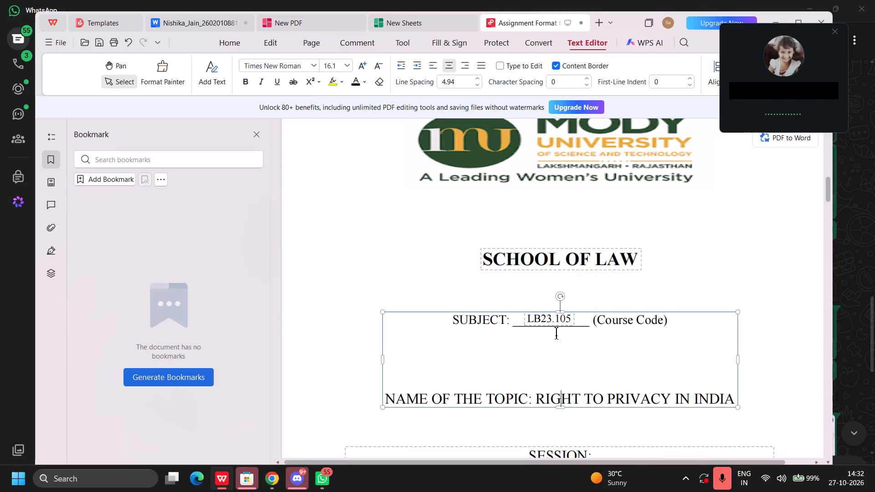
drag(553, 324, 553, 332)
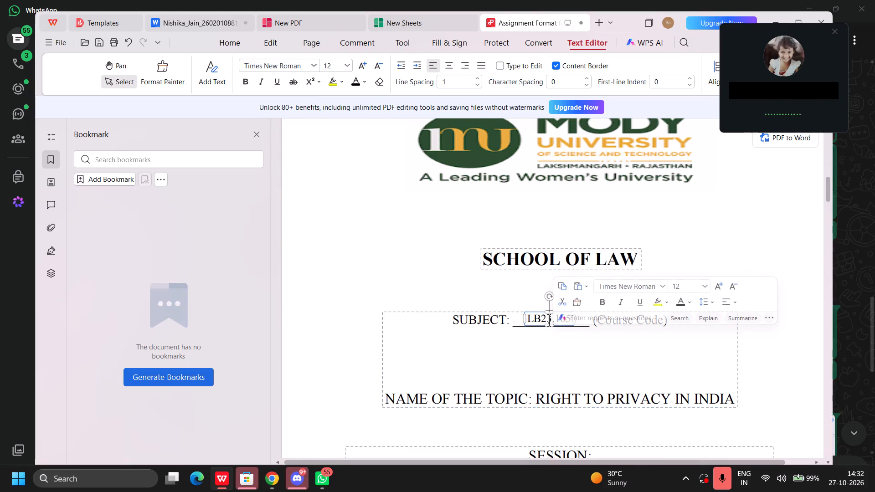
click(549, 323)
click(549, 330)
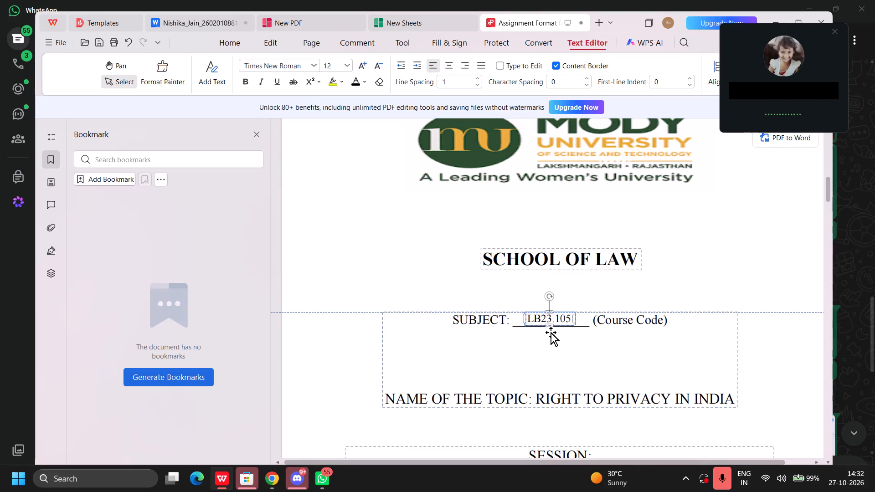
click(553, 337)
click(570, 367)
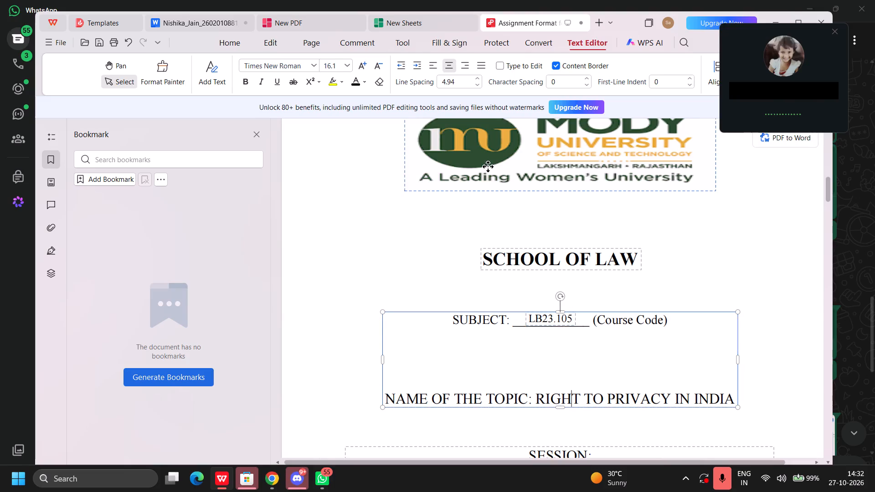
Delete the sample topic RIGHT TO PRIVACY IN INDIA, keeping the label NAME OF THE TOPIC:.
scroll(749, 371, down, 2)
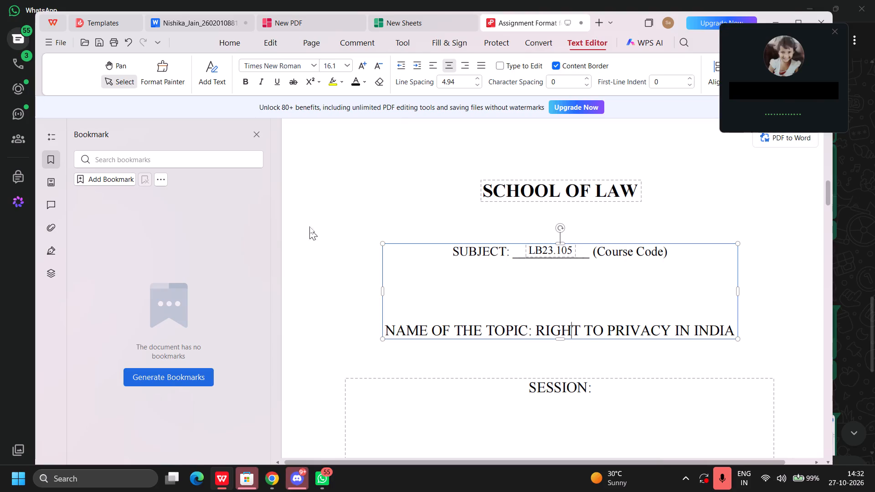
scroll(343, 197, up, 4)
scroll(344, 202, down, 3)
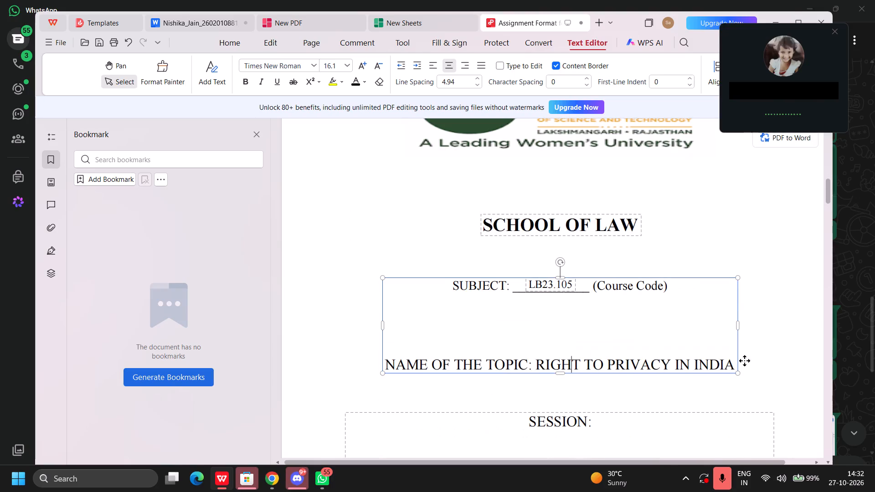
click(737, 361)
click(732, 363)
key(BackSpace)
key(BackSpace)
key(BackSpace)
key(BackSpace)
key(BackSpace)
key(BackSpace)
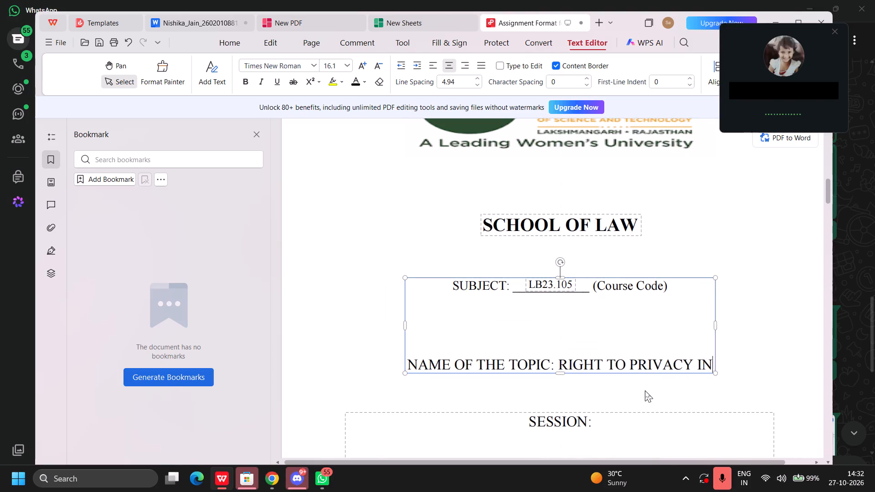
key(BackSpace)
key(BackSpace)
key(BackSpace)
key(BackSpace)
key(BackSpace)
key(BackSpace)
key(BackSpace)
key(BackSpace)
key(BackSpace)
key(BackSpace)
key(BackSpace)
key(BackSpace)
key(BackSpace)
key(BackSpace)
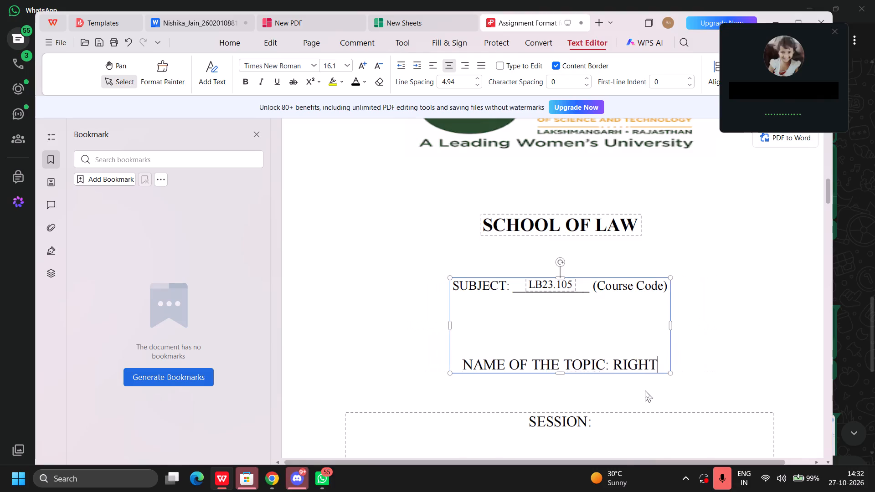
key(BackSpace)
key(BackSpace)
key(BackSpace)
key(BackSpace)
key(BackSpace)
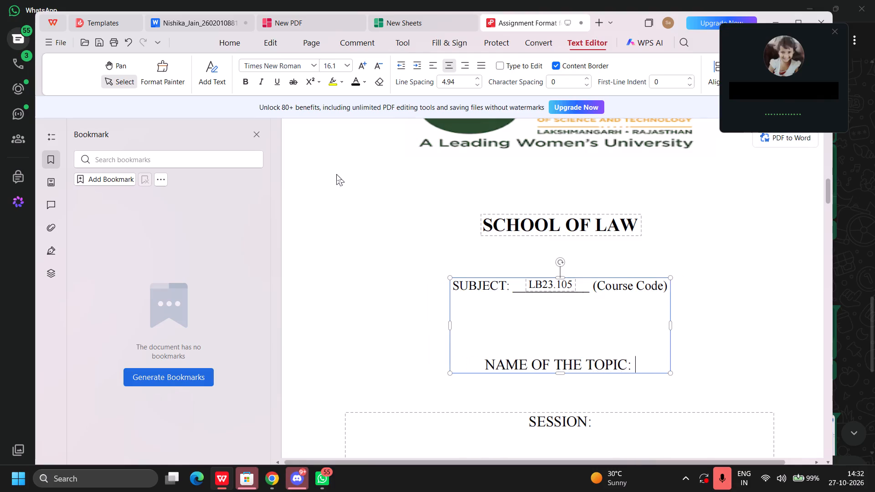
Underline the LB23.105 text on the SUBJECT line, trying bold and italic but leaving both off.
scroll(341, 275, down, 1)
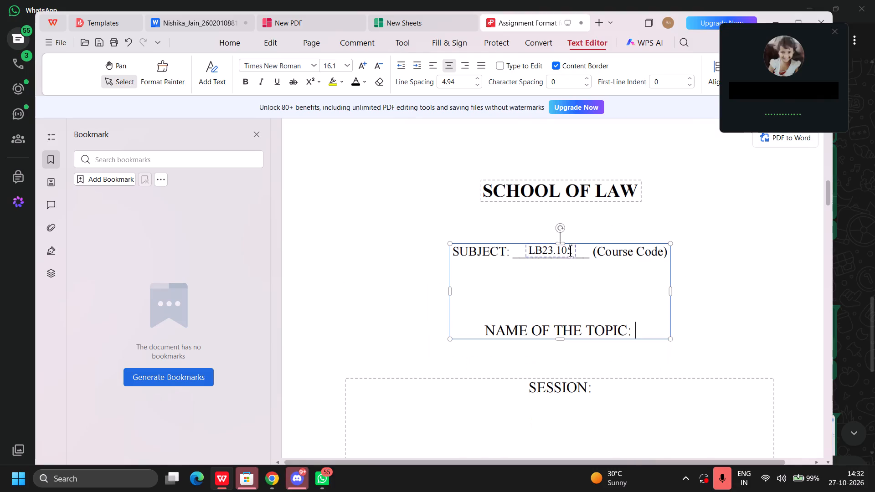
click(575, 252)
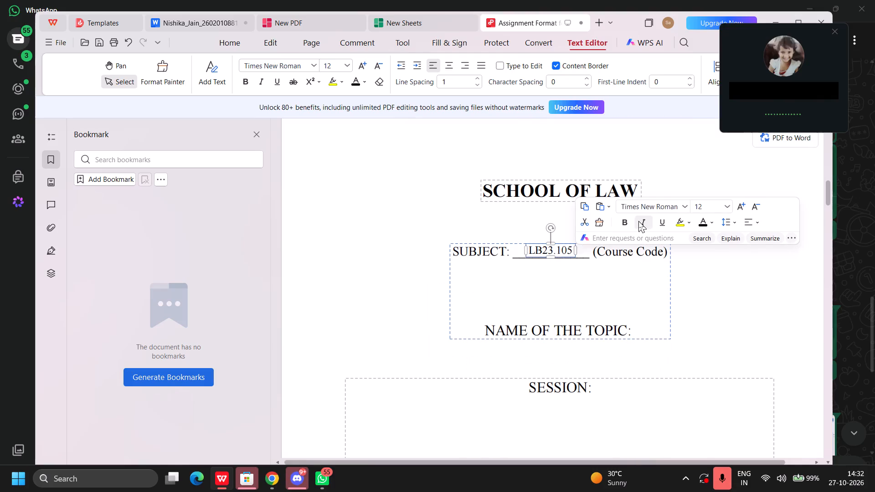
click(623, 225)
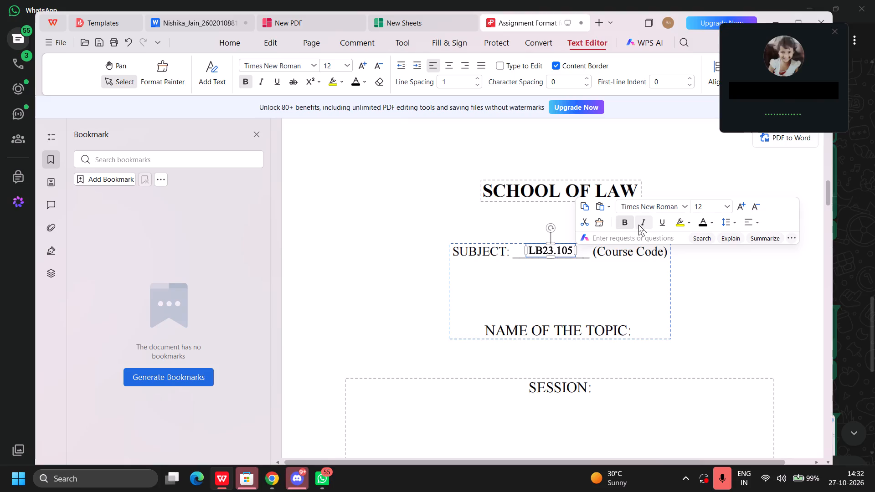
click(639, 224)
click(659, 223)
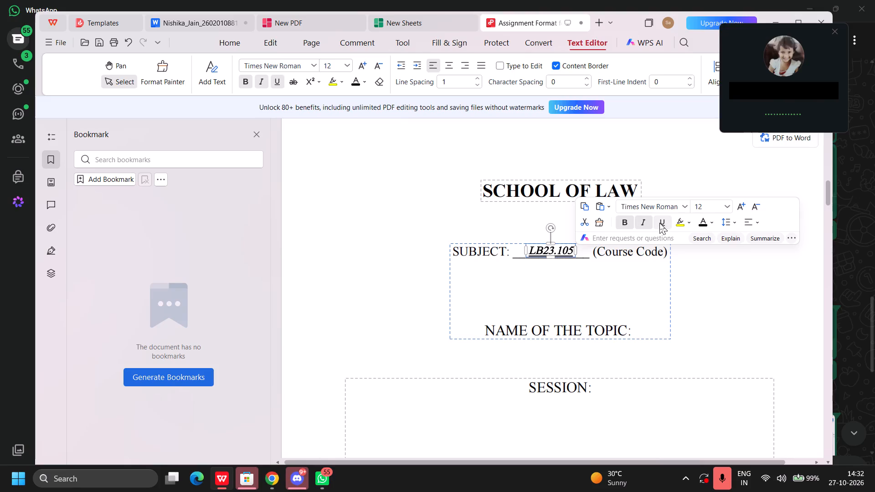
click(625, 225)
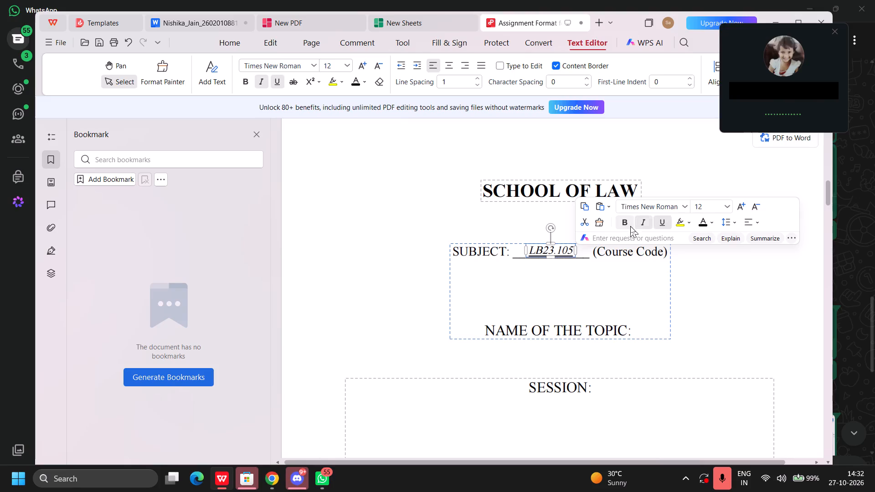
click(641, 224)
click(625, 224)
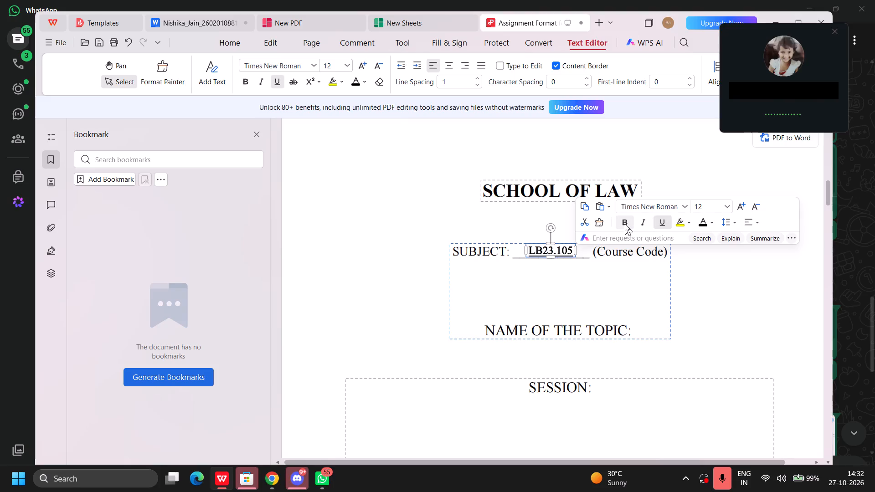
click(625, 224)
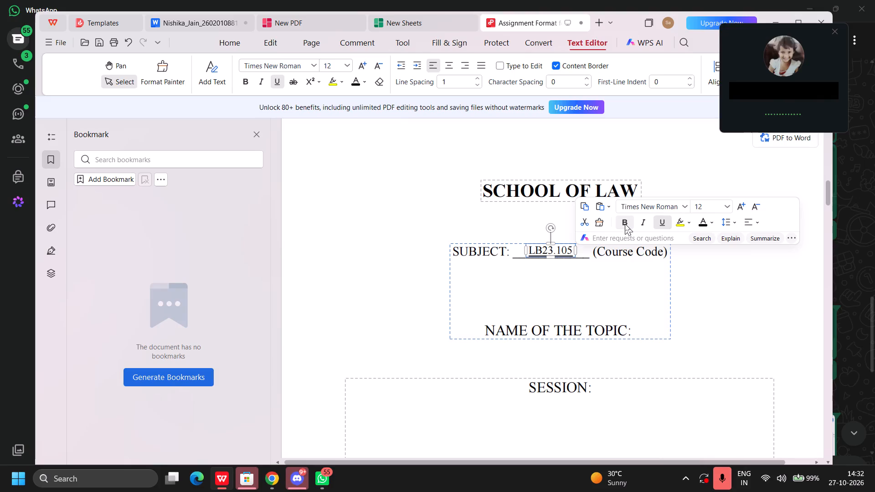
double_click(625, 224)
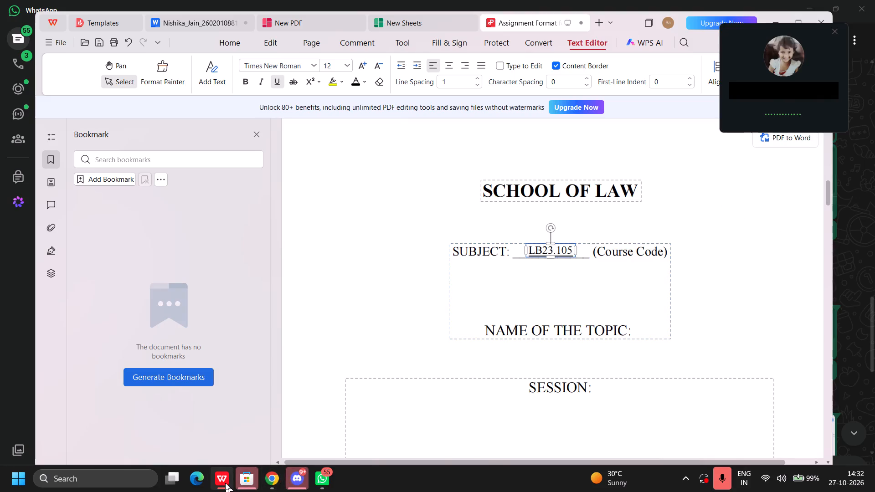
Switch to the assignment report document and copy its title Final Accounts with Adjustments: Trading, P&L, and Balance Sheet.
click(77, 413)
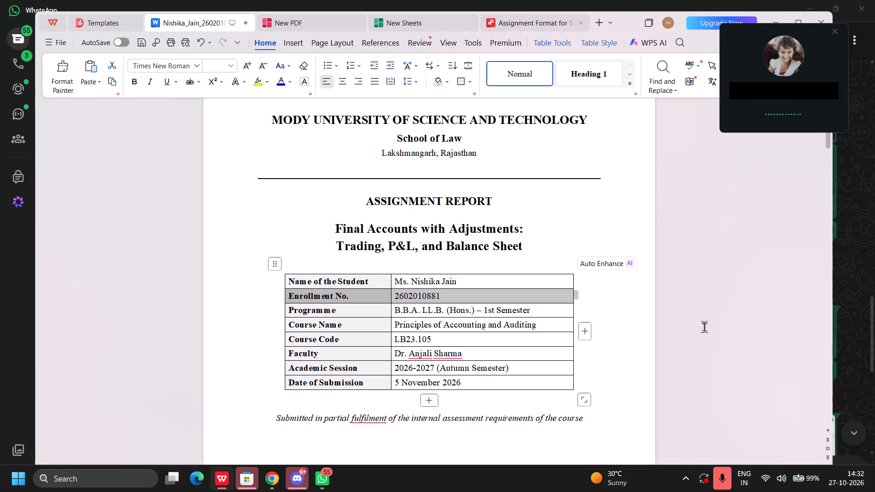
scroll(504, 202, up, 3)
scroll(504, 234, down, 7)
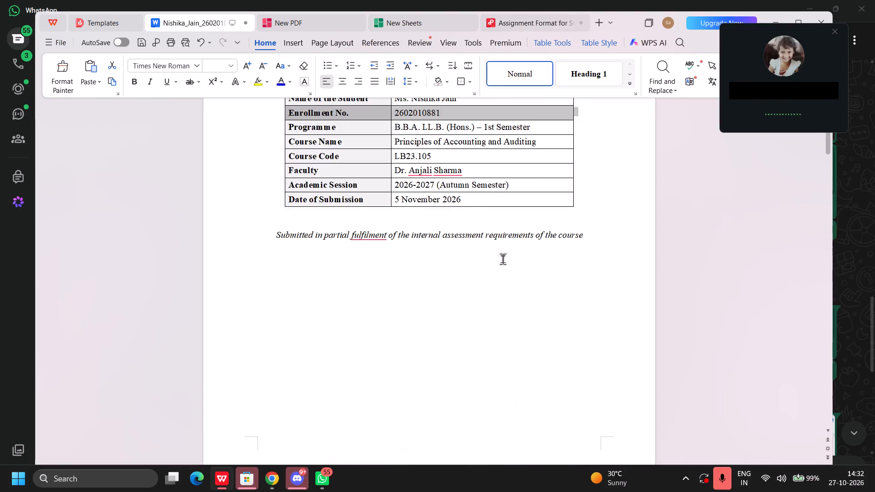
scroll(499, 261, down, 6)
scroll(495, 268, up, 20)
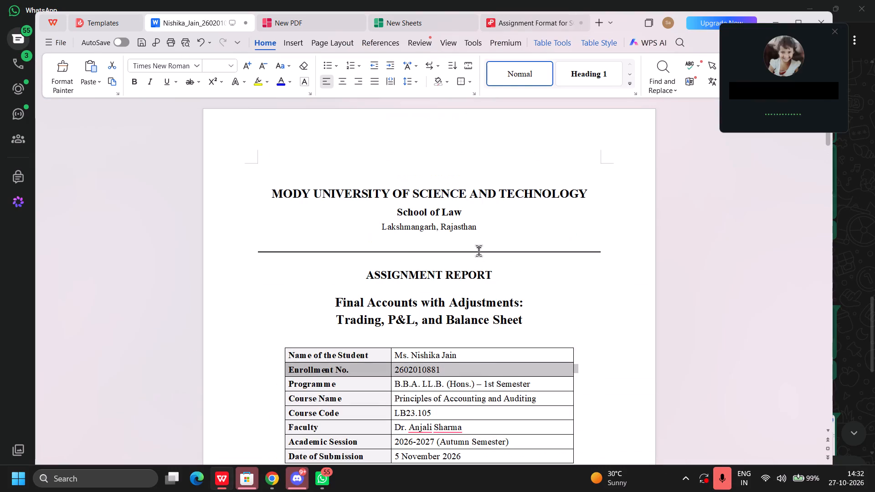
scroll(460, 283, up, 5)
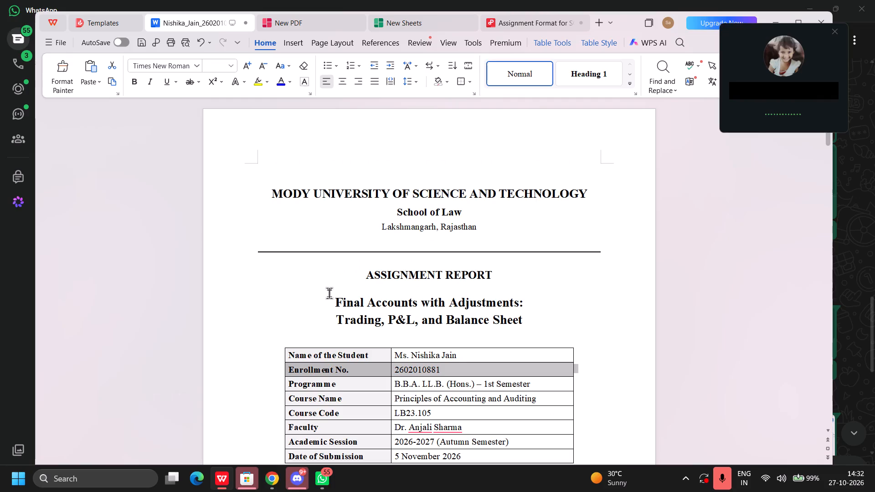
drag(319, 305, 319, 305)
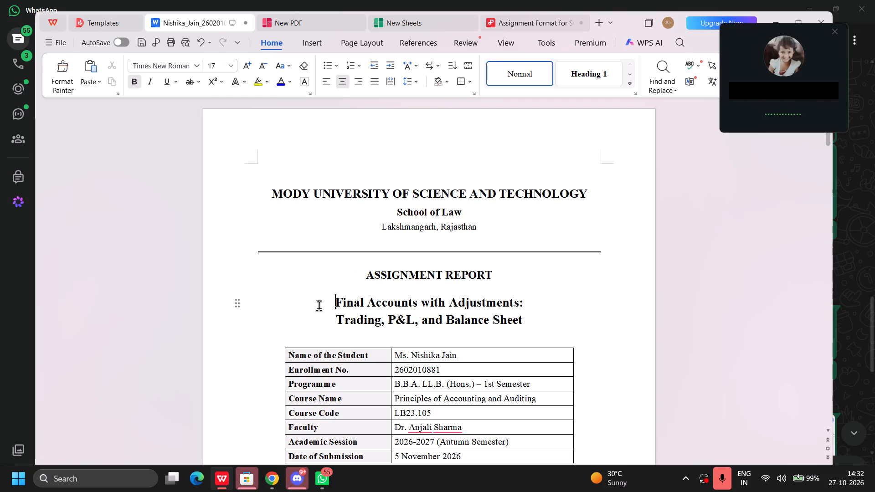
drag(319, 305, 527, 323)
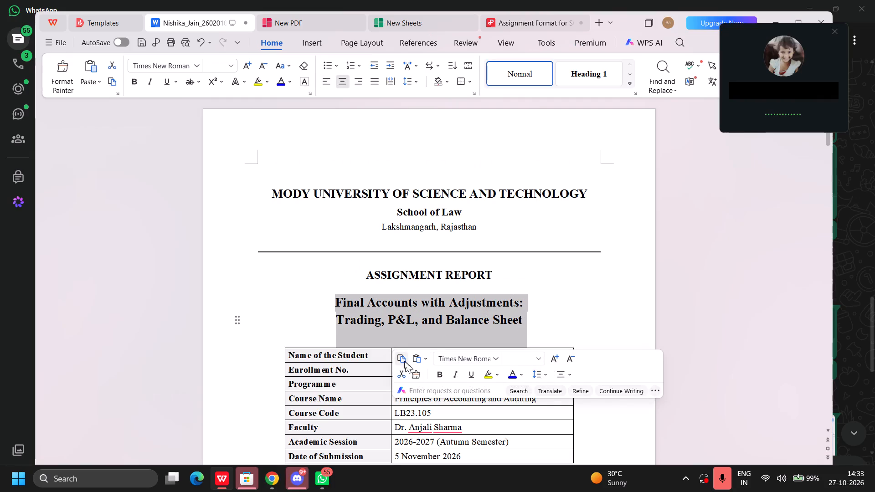
click(399, 358)
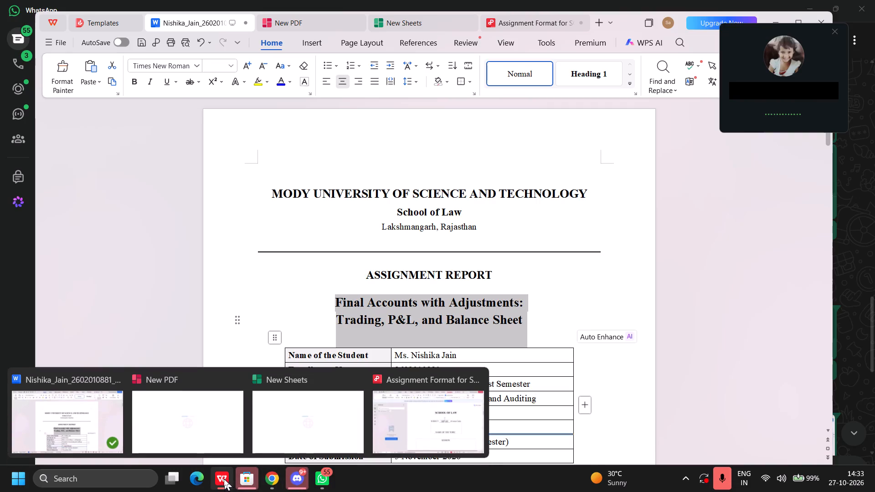
Switch to the assignment format PDF and paste the copied title Final Accounts with Adjustments: Trading, P&L, and Balance Sheet after NAME OF THE TOPIC:.
click(457, 399)
scroll(537, 234, down, 1)
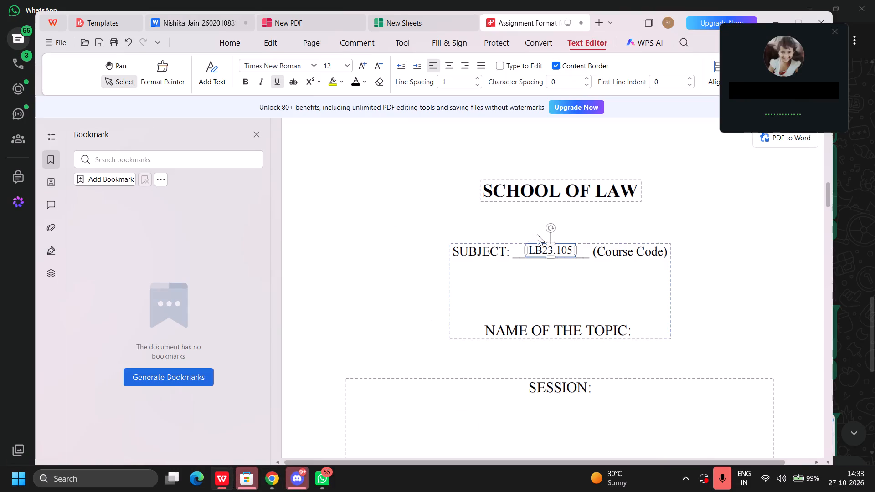
click(649, 303)
click(644, 300)
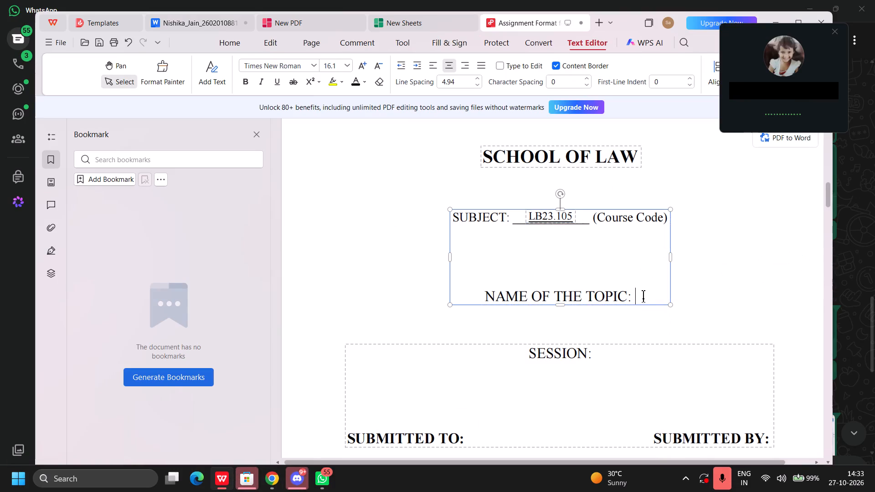
right_click(643, 297)
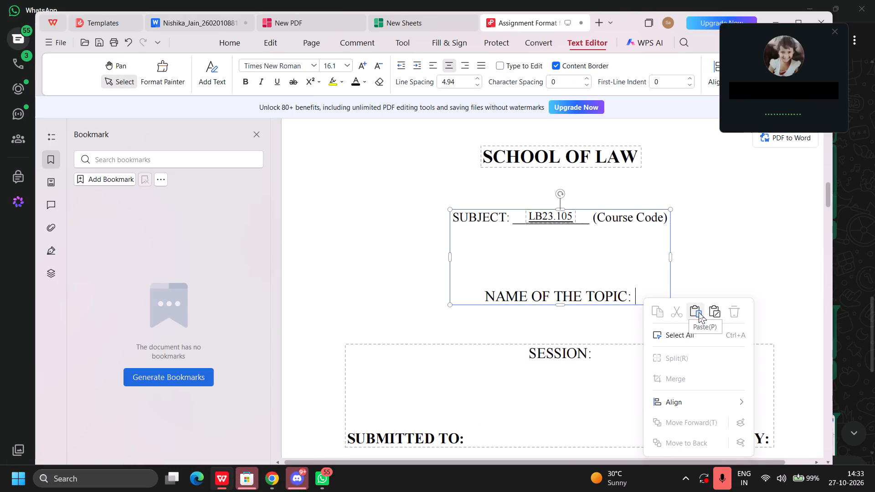
click(699, 312)
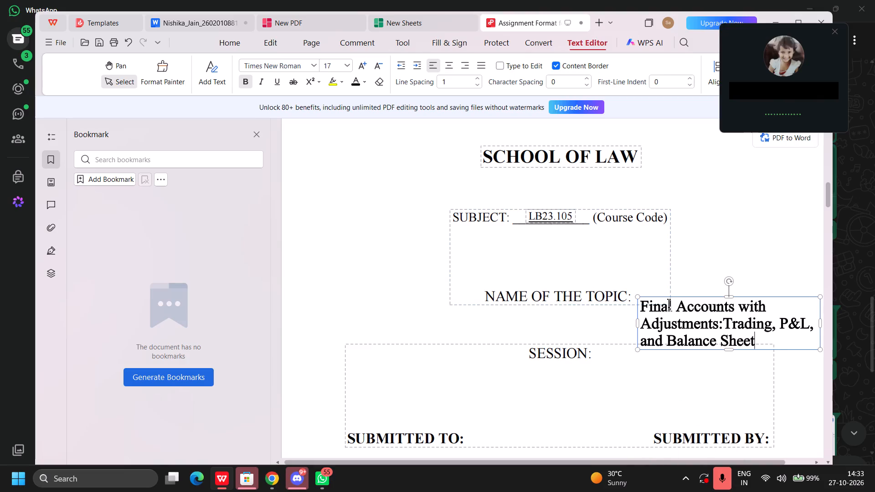
Move the pasted title's text box up so its last line sits level with the NAME OF THE TOPIC: label.
drag(459, 277, 437, 277)
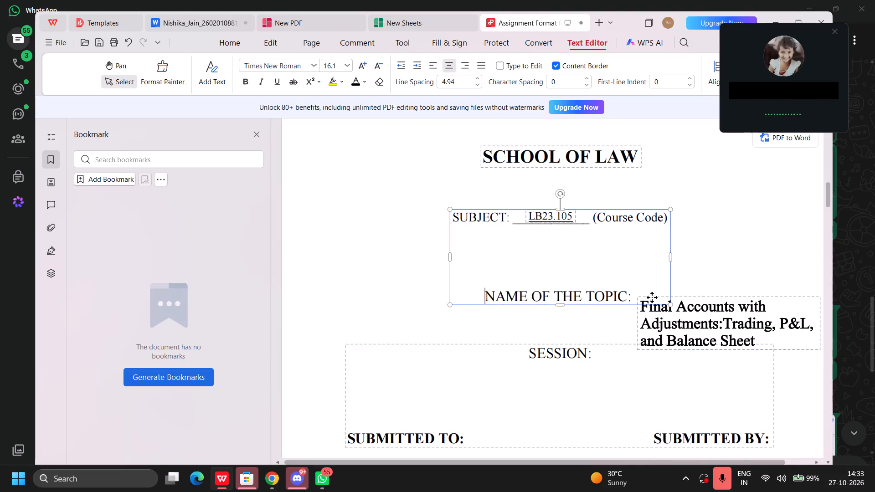
drag(795, 311, 789, 278)
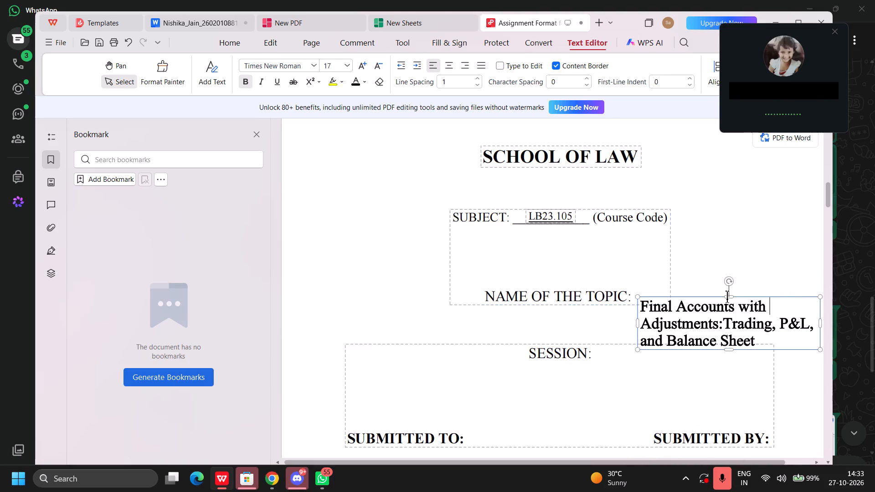
drag(727, 299, 732, 253)
drag(731, 298, 732, 287)
drag(732, 287, 734, 283)
drag(731, 283, 730, 254)
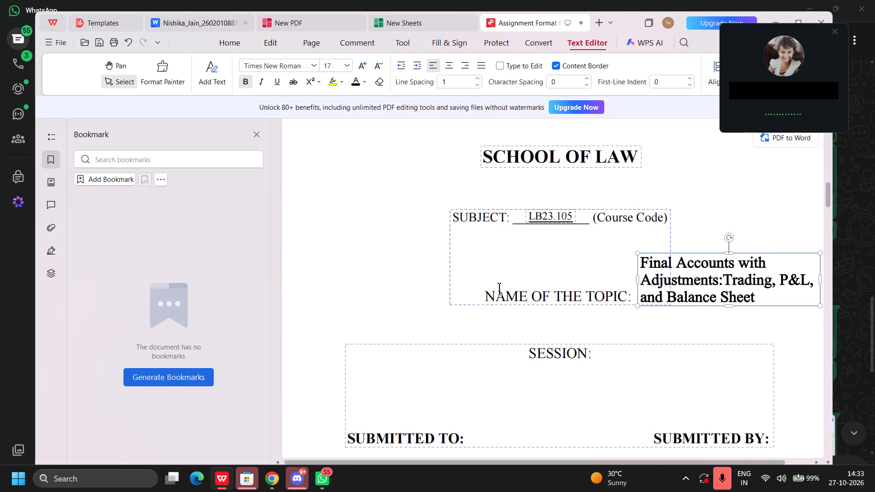
Paste the copied title again at the end of the text in the topic title's text box.
click(798, 305)
right_click(790, 290)
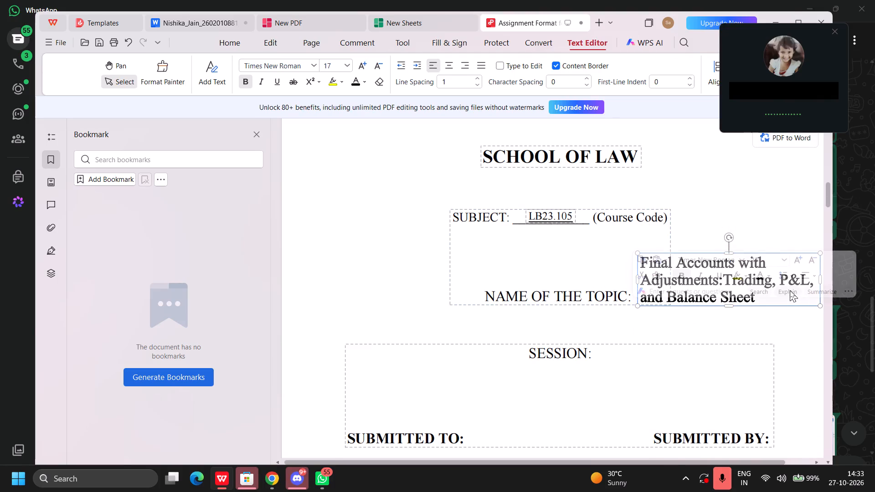
right_click(802, 294)
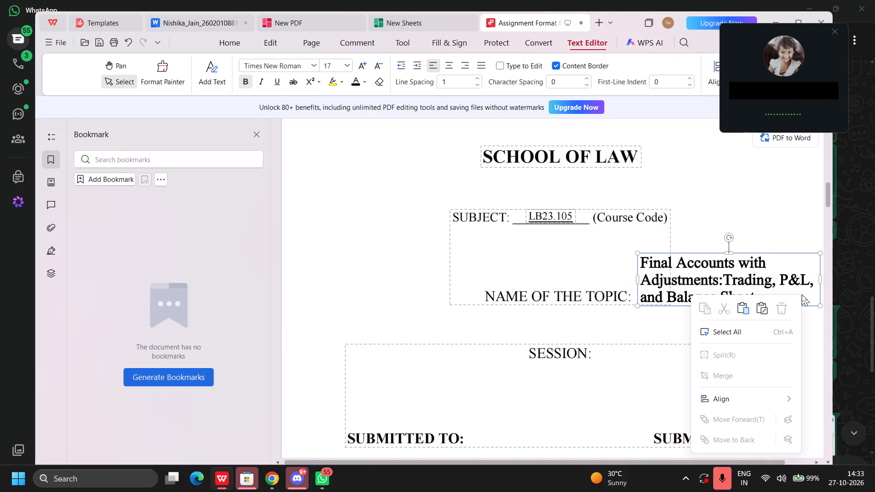
click(762, 308)
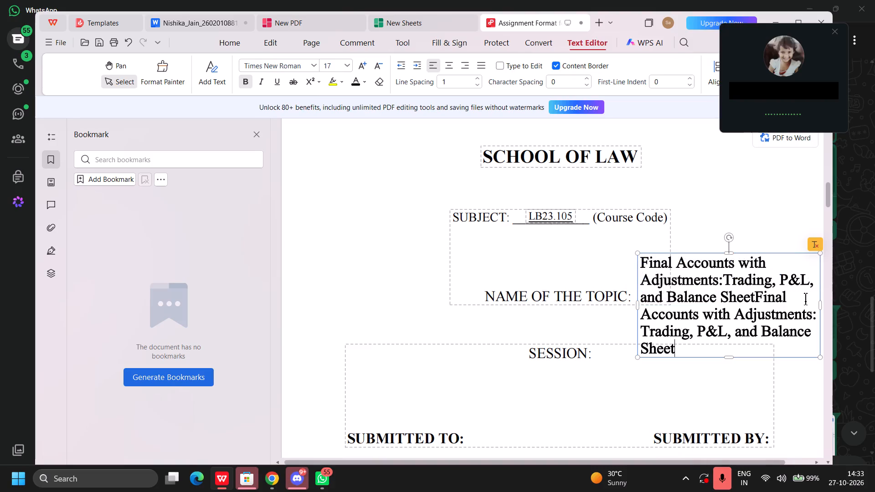
Delete all the duplicated title text from the pasted text box beside NAME OF THE TOPIC: on the format PDF.
key(BackSpace)
key(BackSpace)
key(BackSpace)
key(BackSpace)
key(BackSpace)
key(BackSpace)
key(BackSpace)
key(BackSpace)
key(BackSpace)
key(BackSpace)
key(BackSpace)
key(BackSpace)
key(BackSpace)
key(BackSpace)
key(BackSpace)
key(BackSpace)
key(BackSpace)
key(BackSpace)
key(BackSpace)
key(BackSpace)
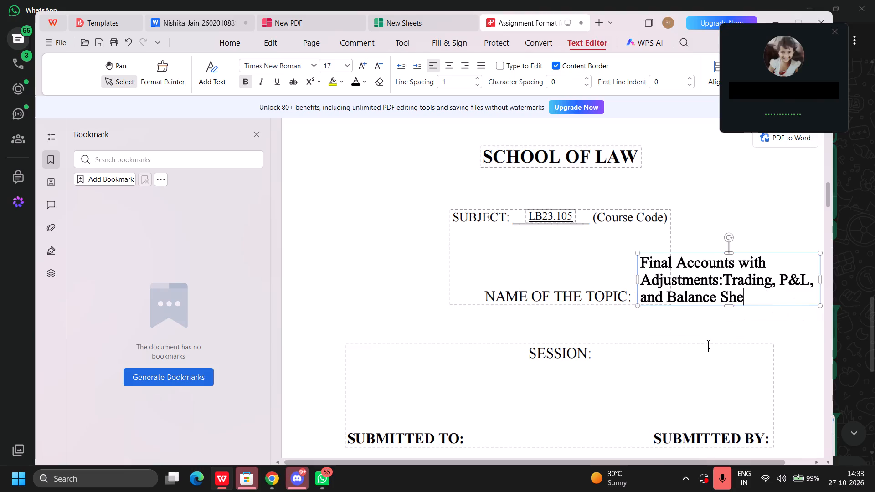
key(BackSpace)
key(BackSpace)
key(BackSpace)
key(BackSpace)
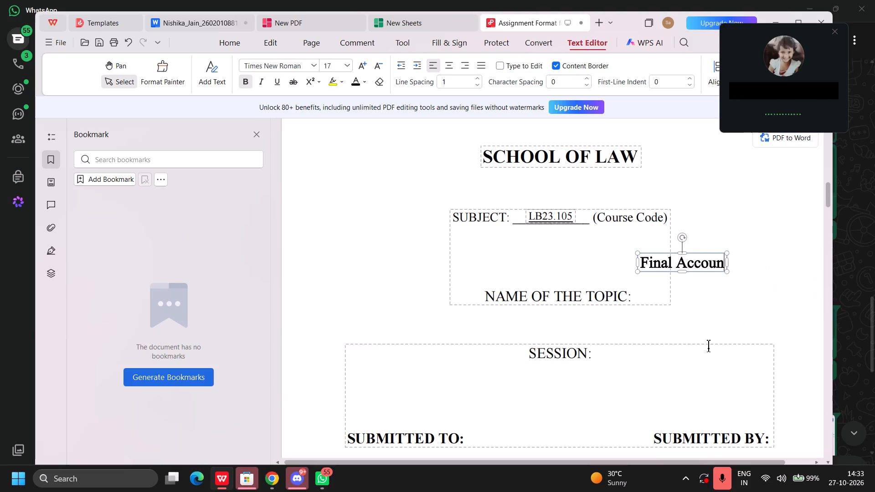
key(BackSpace)
key(BackSpace)
key(BackSpace)
key(BackSpace)
key(BackSpace)
key(BackSpace)
key(BackSpace)
key(BackSpace)
key(BackSpace)
key(BackSpace)
key(BackSpace)
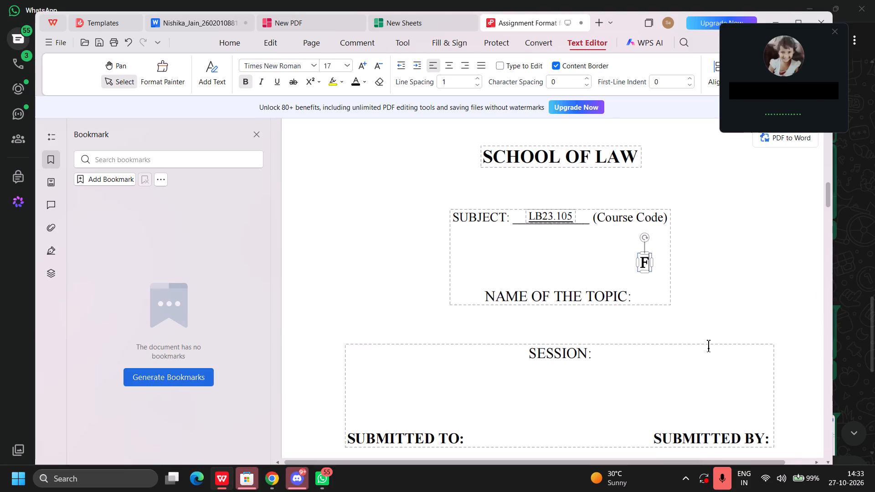
key(BackSpace)
Shift the text block holding SUBJECT and NAME OF THE TOPIC: toward the page's left margin.
click(640, 298)
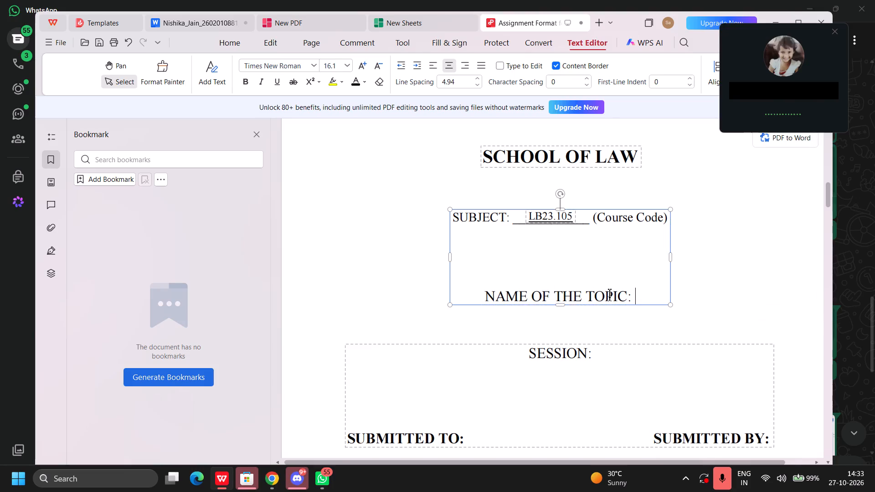
drag(561, 305, 563, 315)
drag(452, 258, 390, 258)
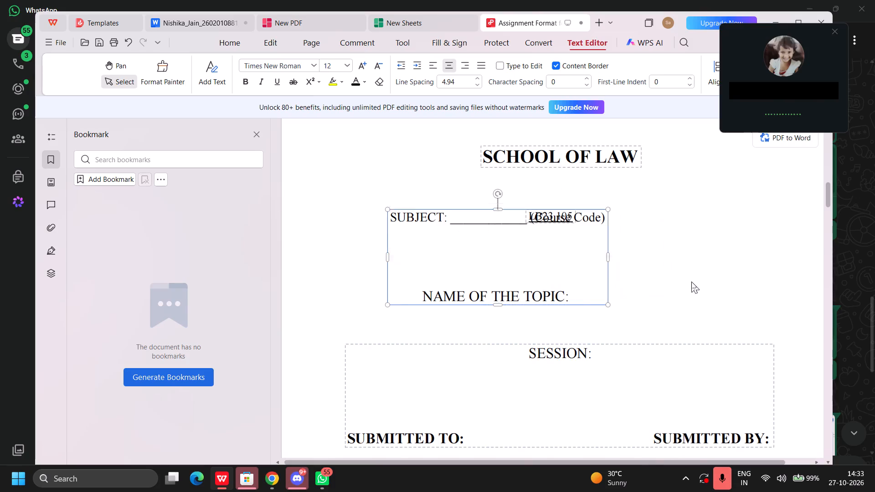
click(691, 282)
Move the LB23.105 text box back onto the blank line between SUBJECT: and (Course Code).
drag(553, 216, 491, 216)
drag(525, 217, 452, 219)
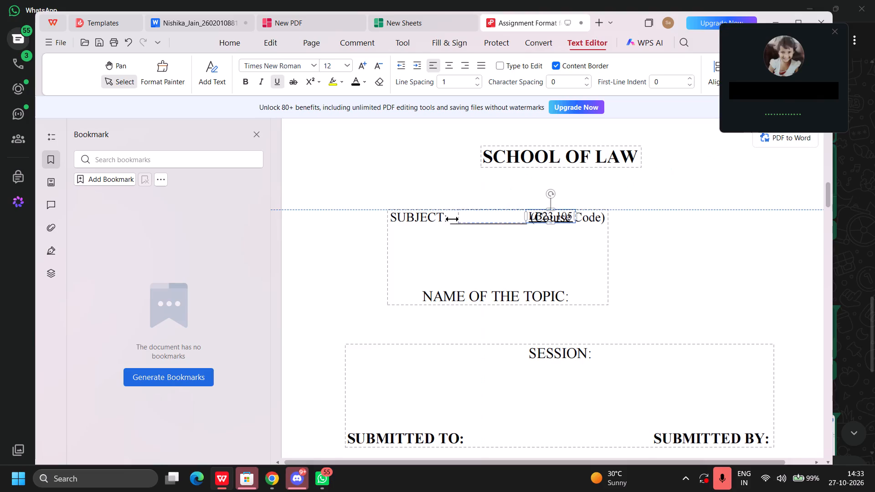
drag(452, 219, 452, 219)
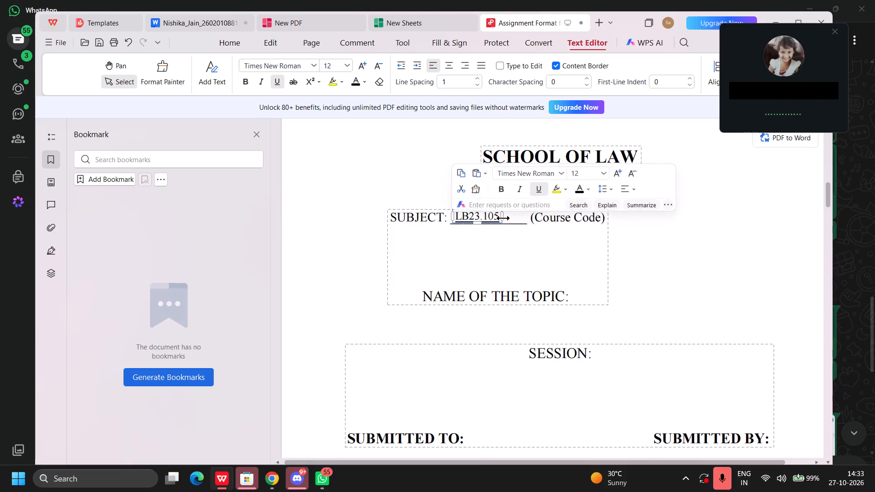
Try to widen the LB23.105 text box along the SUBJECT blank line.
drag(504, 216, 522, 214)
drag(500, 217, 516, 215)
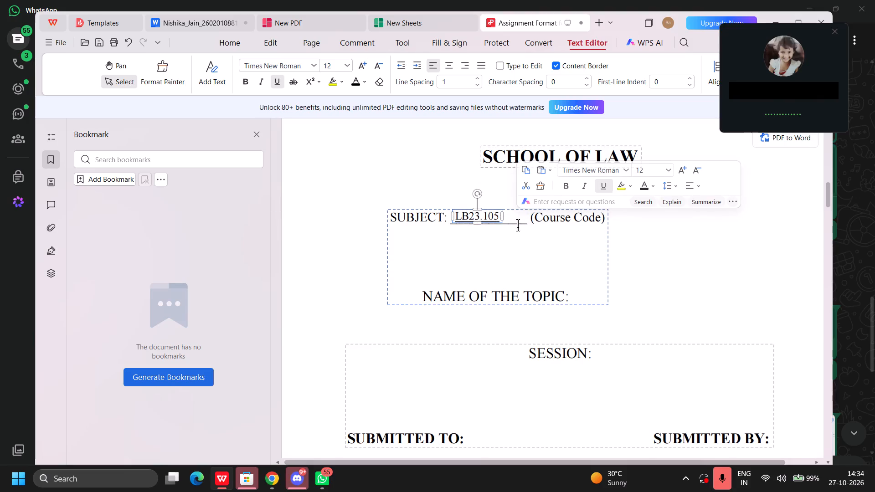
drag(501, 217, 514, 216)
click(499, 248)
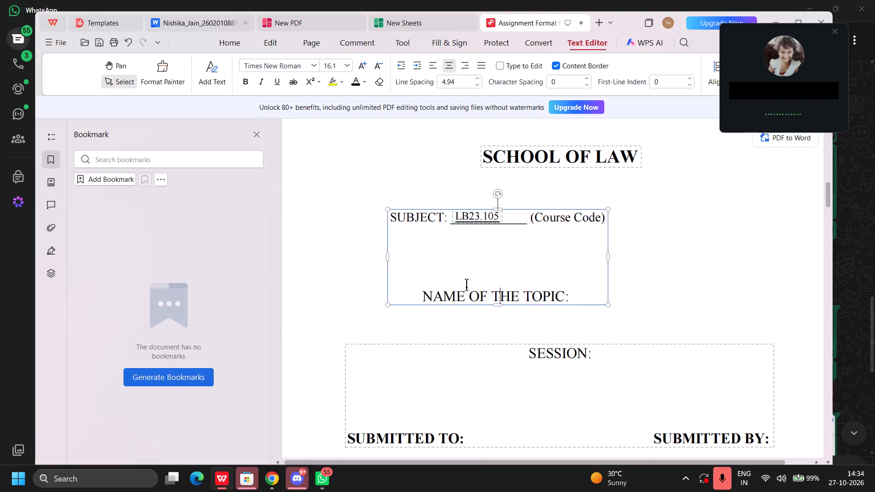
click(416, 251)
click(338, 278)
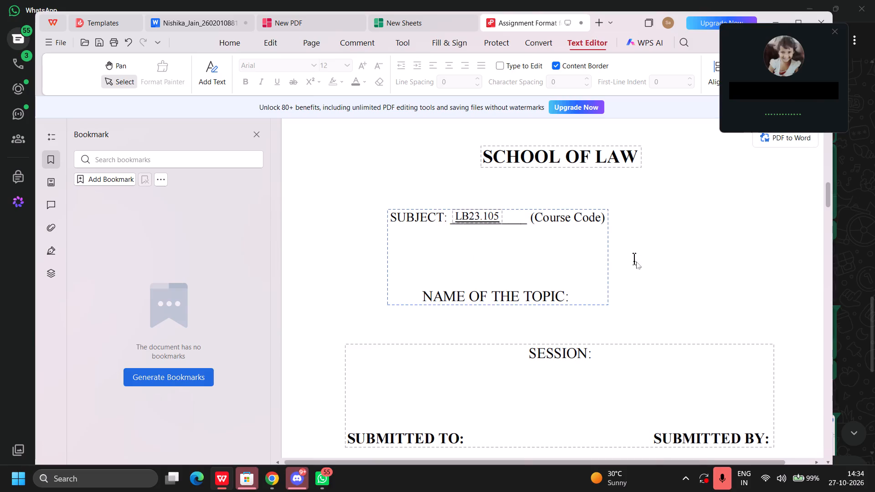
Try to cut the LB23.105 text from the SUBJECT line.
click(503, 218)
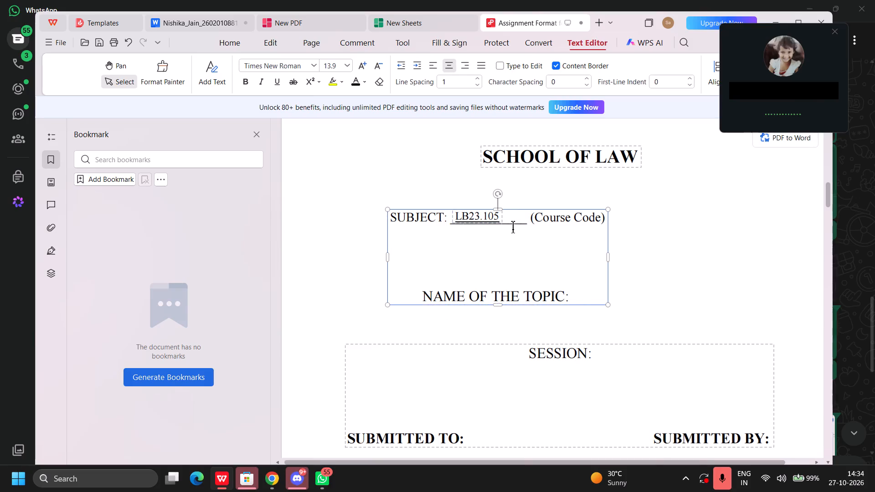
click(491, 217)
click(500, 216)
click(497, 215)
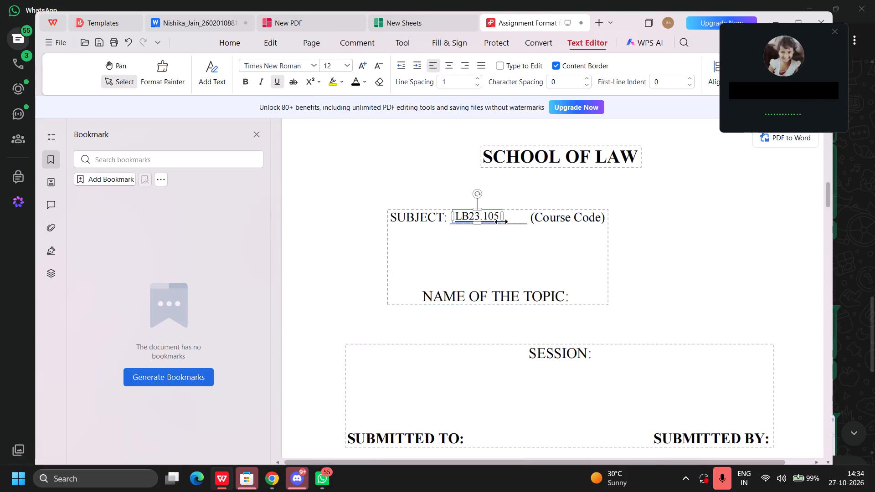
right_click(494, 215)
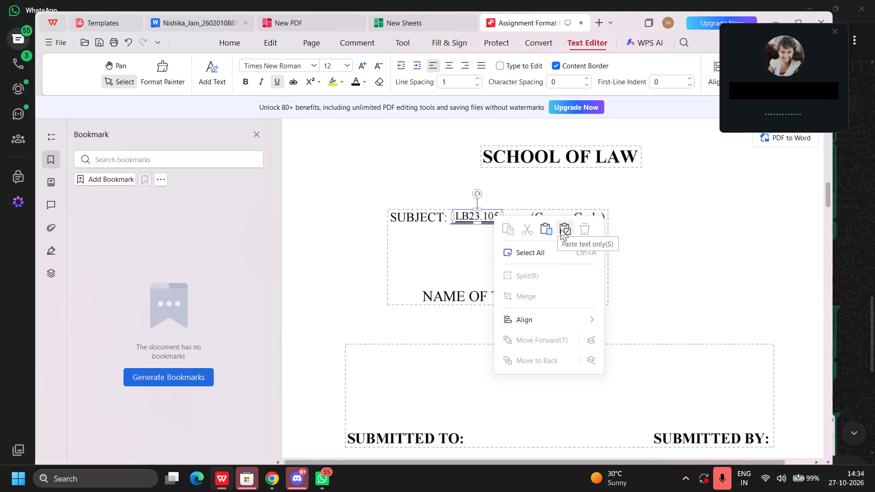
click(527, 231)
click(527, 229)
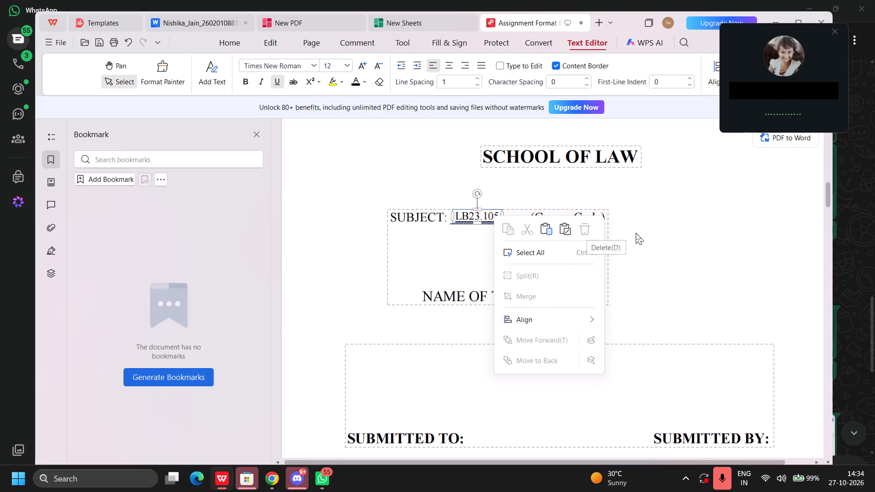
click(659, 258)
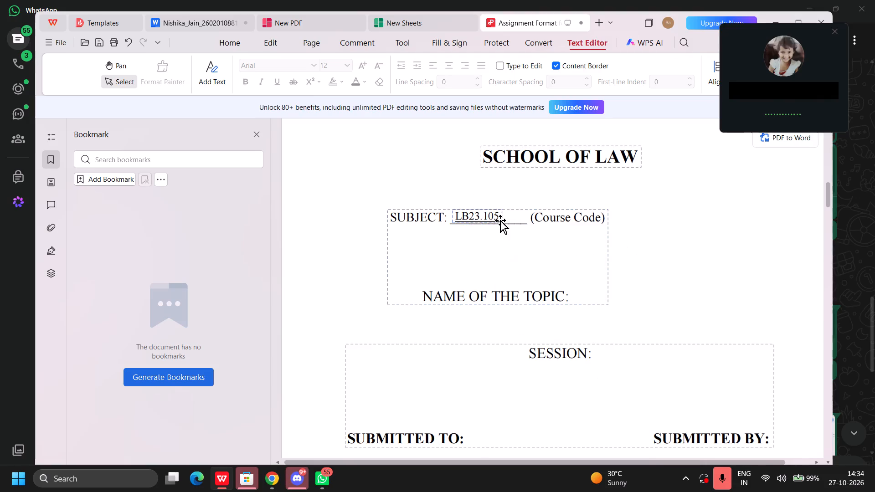
Delete the LB23.105 text from the SUBJECT blank line, character by character from its end.
click(500, 220)
key(BackSpace)
click(502, 211)
click(509, 219)
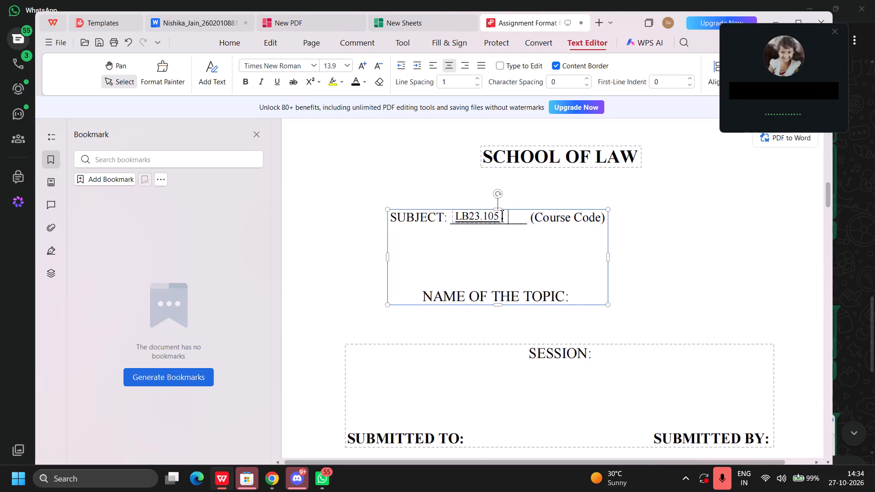
click(499, 218)
click(487, 215)
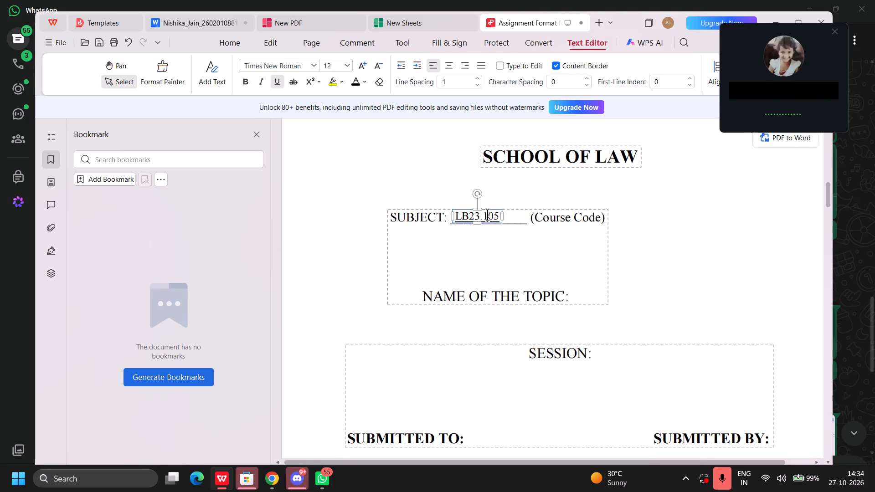
click(498, 216)
key(BackSpace)
key(BackSpace)
key(BackSpace)
key(BackSpace)
key(BackSpace)
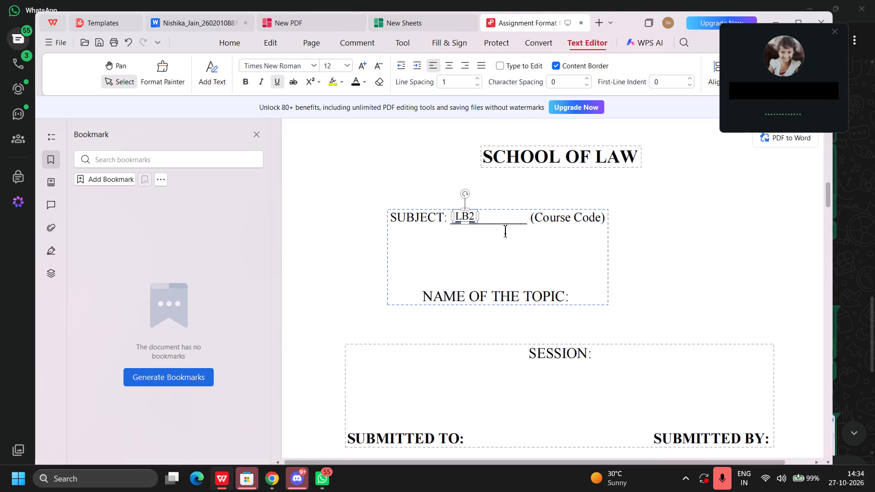
Delete the remaining LB2 characters from the blank line between SUBJECT: and (Course Code).
key(BackSpace)
key(BackSpace)
key(BackSpace)
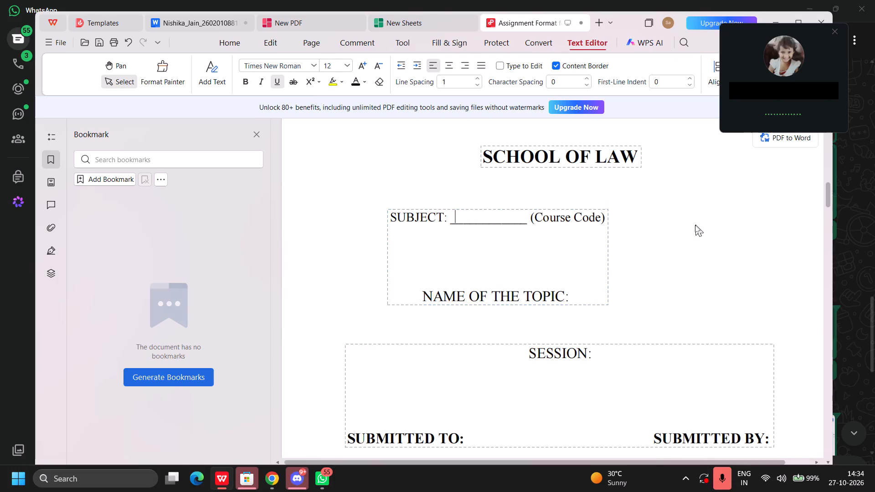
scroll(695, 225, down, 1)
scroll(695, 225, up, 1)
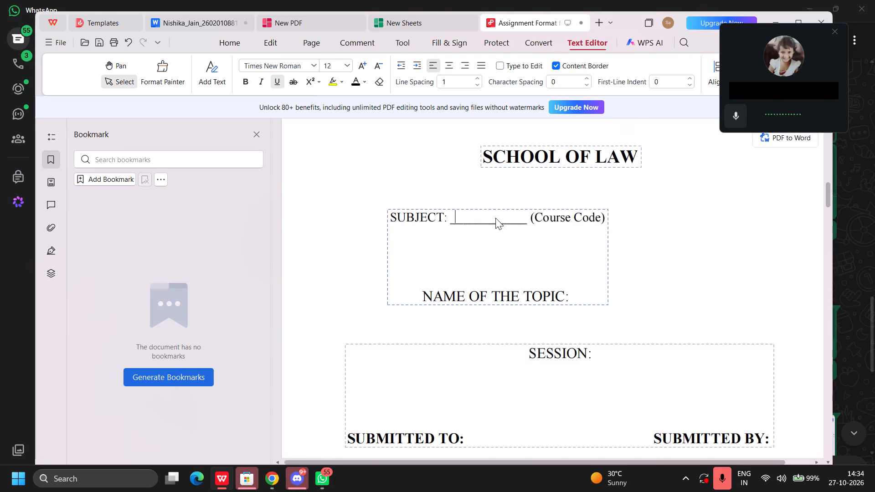
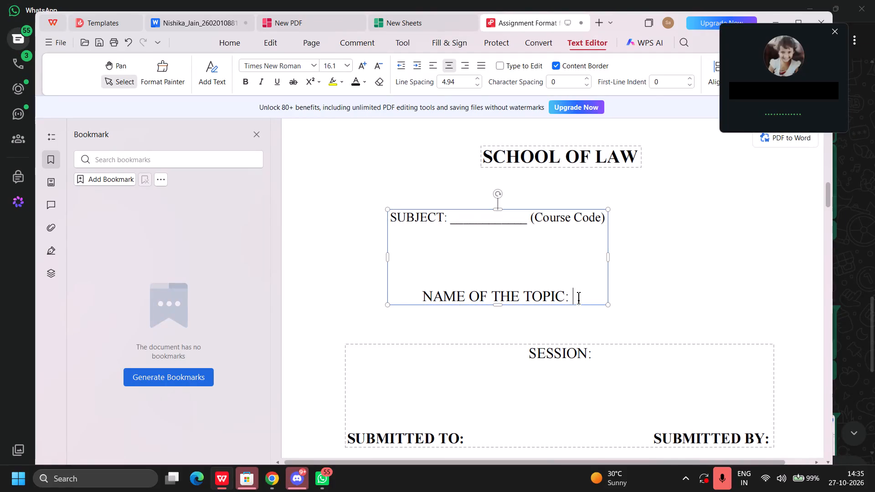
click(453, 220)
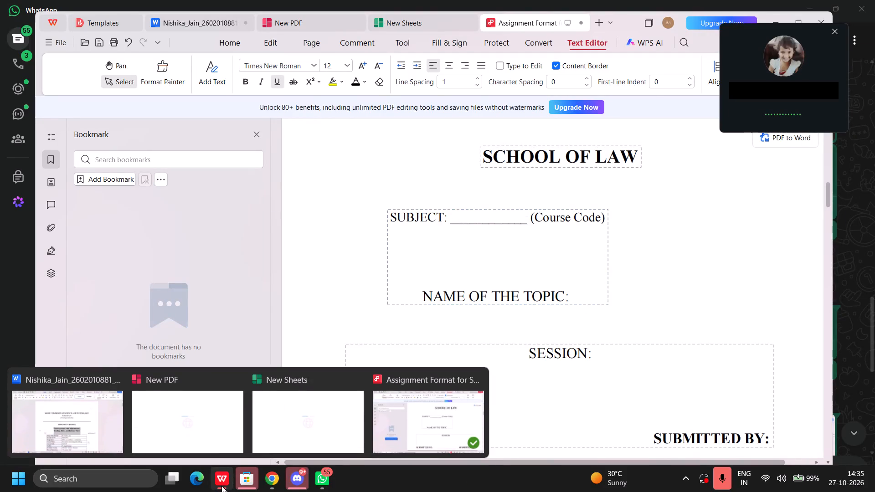
Close the blank New Sheets document, keeping the assignment format PDF open.
click(354, 378)
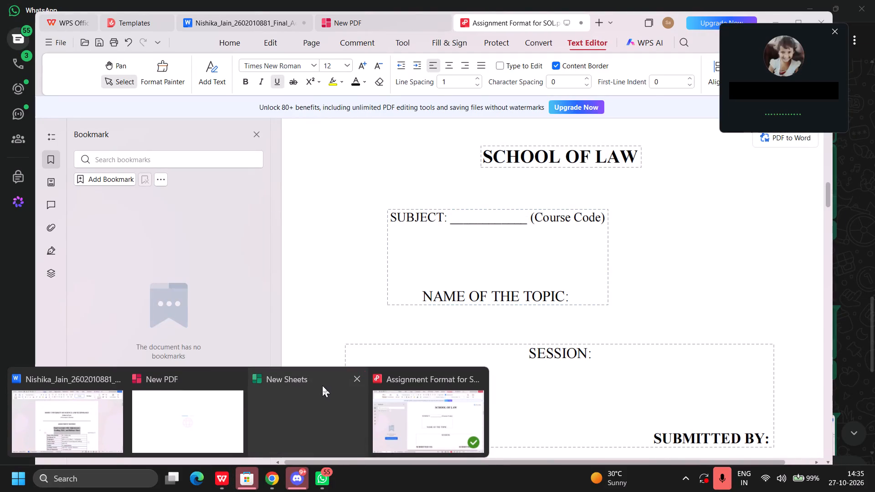
Close the unused New PDF and New Sheets documents, keeping the assignment and the School of Law format PDF open.
click(236, 377)
click(236, 380)
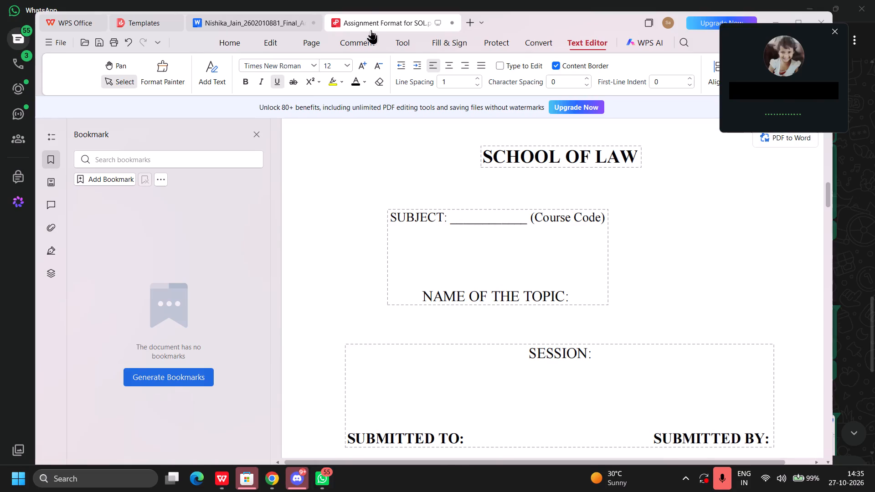
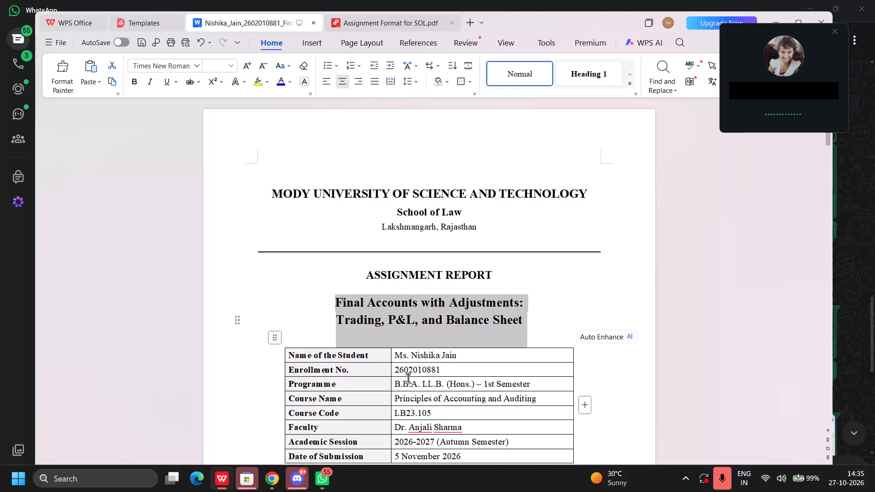
Switch from the assignment report to the School of Law assignment format PDF.
scroll(408, 378, down, 1)
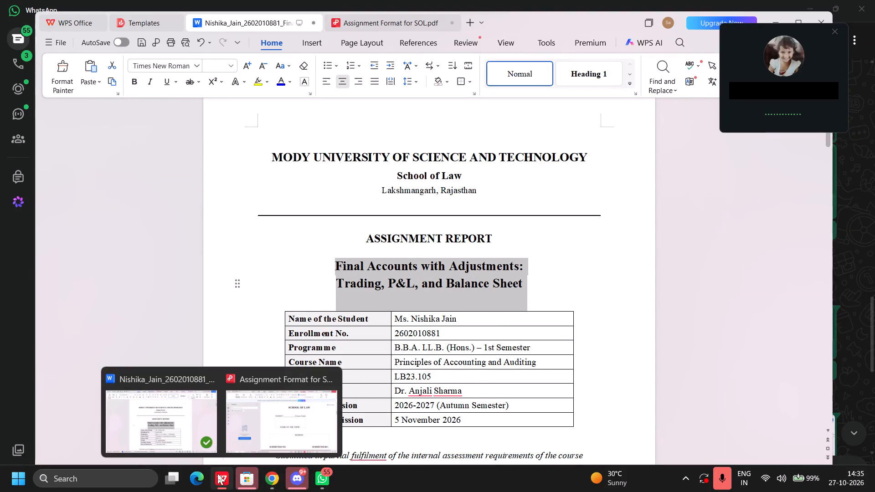
click(248, 437)
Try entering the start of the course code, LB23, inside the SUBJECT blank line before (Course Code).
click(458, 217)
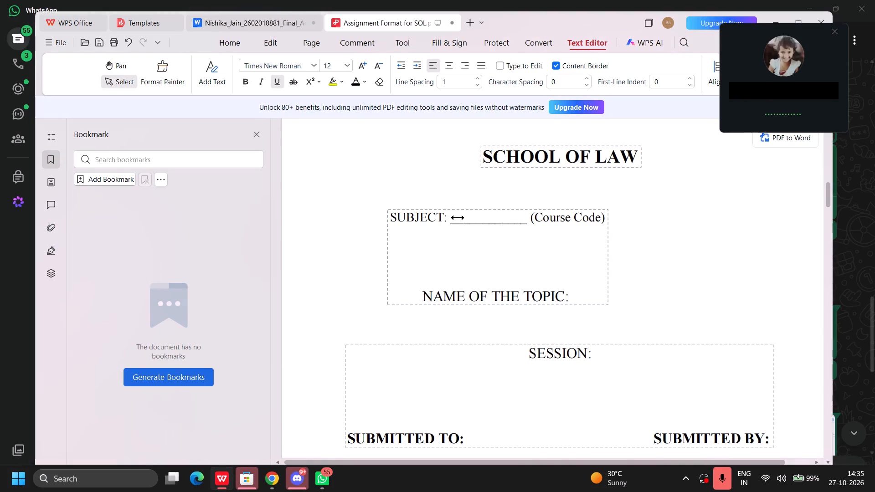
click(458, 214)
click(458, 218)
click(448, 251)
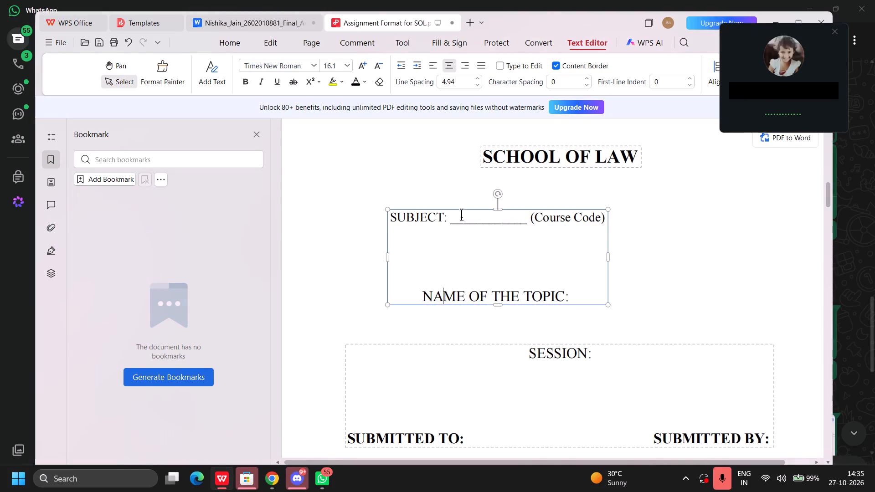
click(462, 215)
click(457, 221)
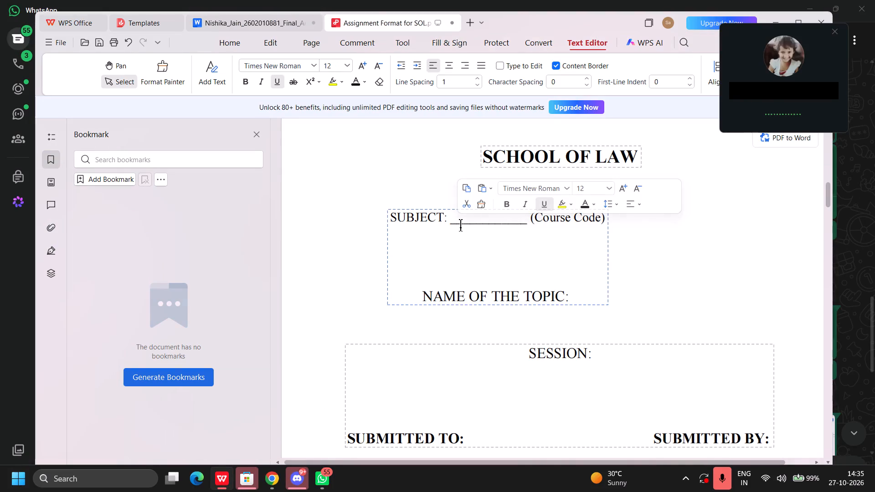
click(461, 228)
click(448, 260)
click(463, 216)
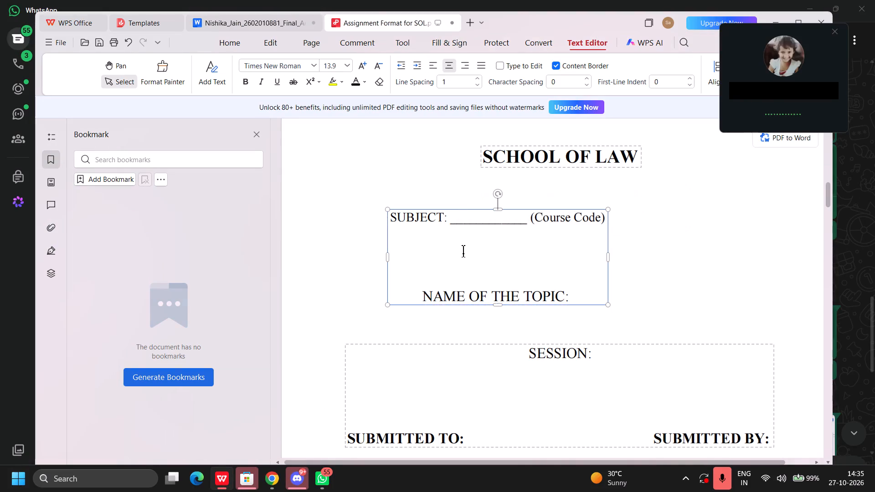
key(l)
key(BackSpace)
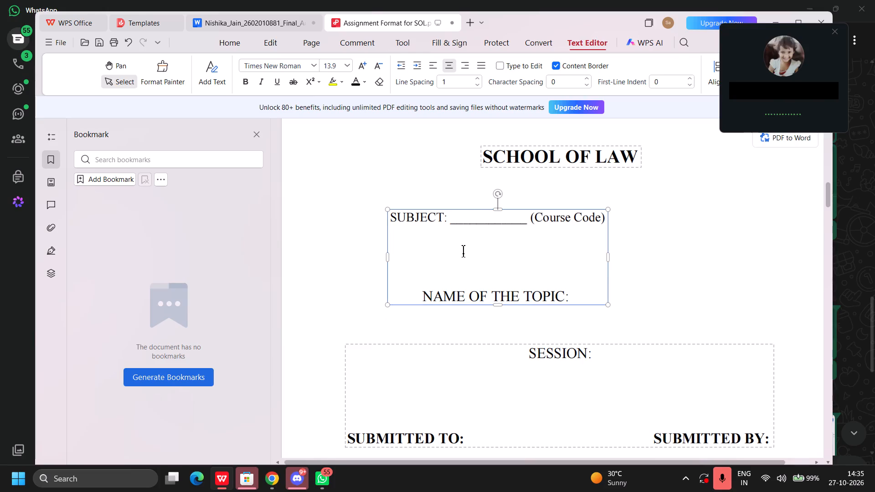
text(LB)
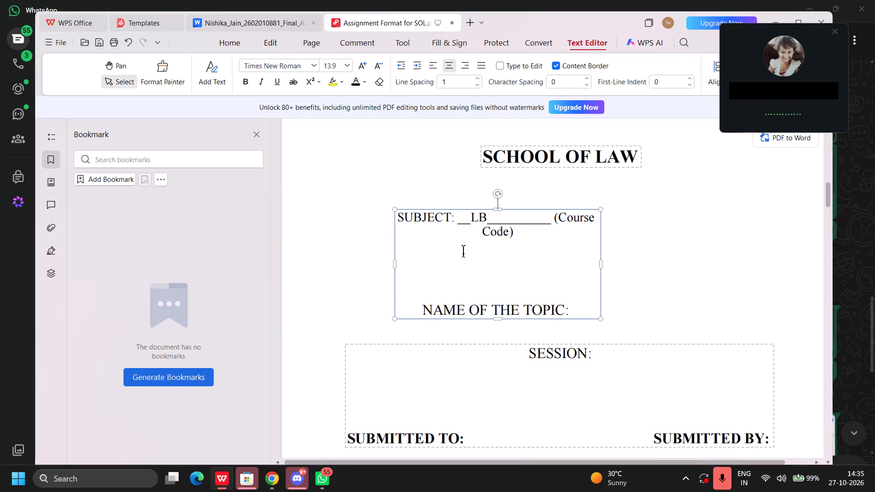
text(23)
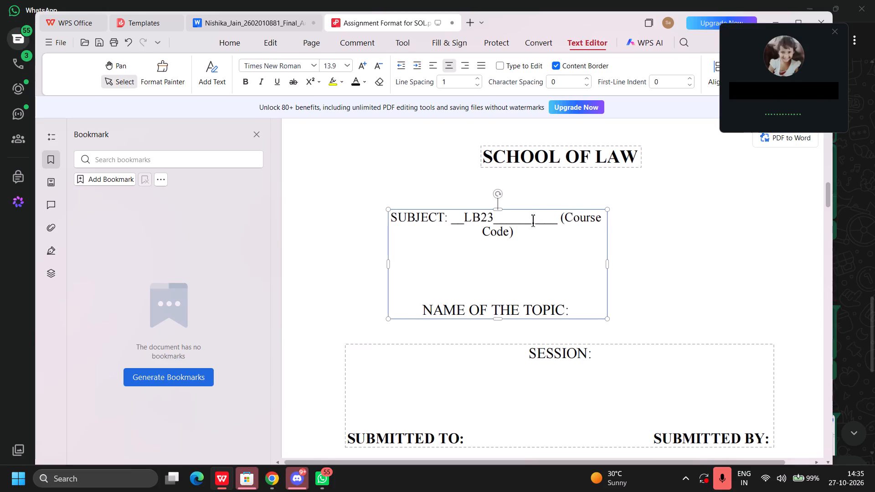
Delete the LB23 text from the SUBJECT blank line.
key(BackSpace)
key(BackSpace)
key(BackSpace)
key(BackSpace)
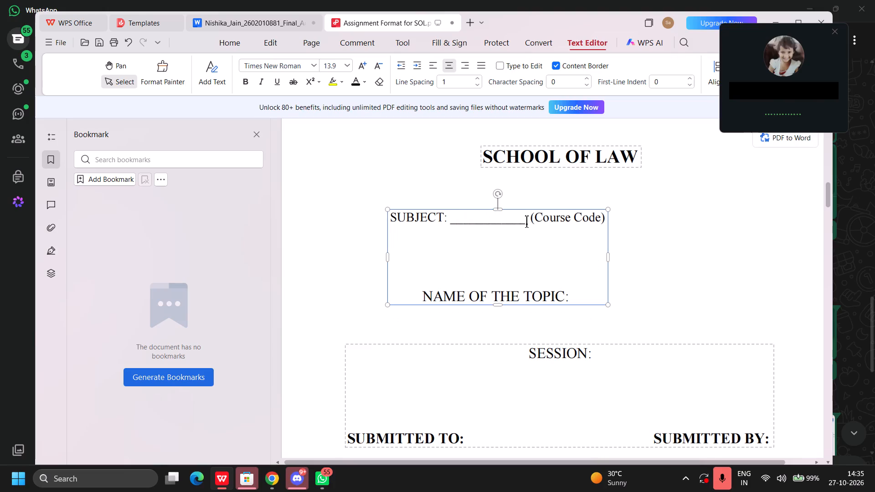
Place the text cursor inside the SUBJECT blank line, near its beginning, for entering text.
click(461, 213)
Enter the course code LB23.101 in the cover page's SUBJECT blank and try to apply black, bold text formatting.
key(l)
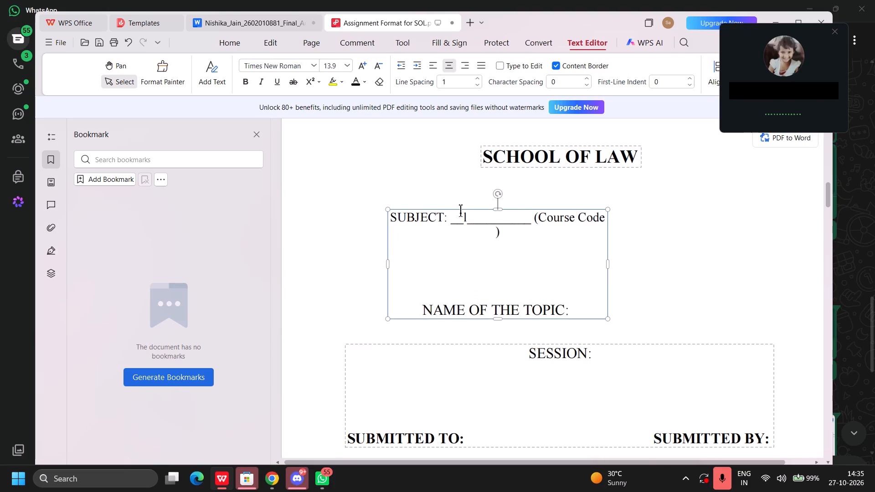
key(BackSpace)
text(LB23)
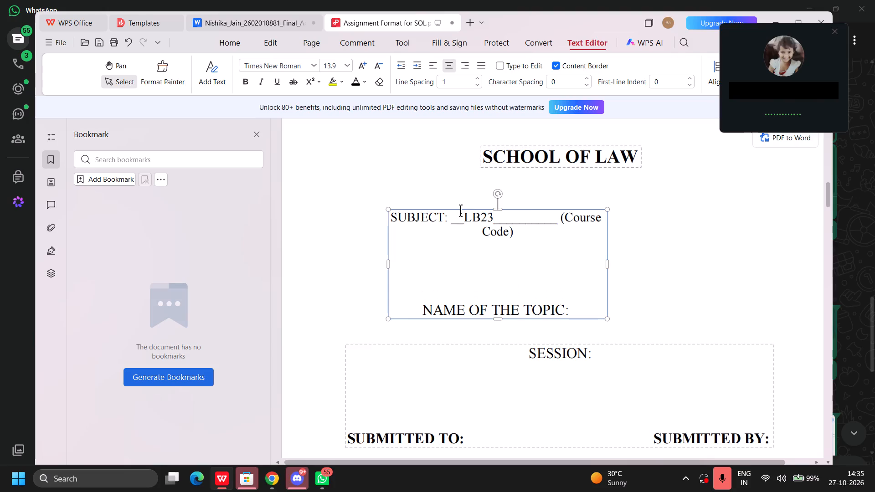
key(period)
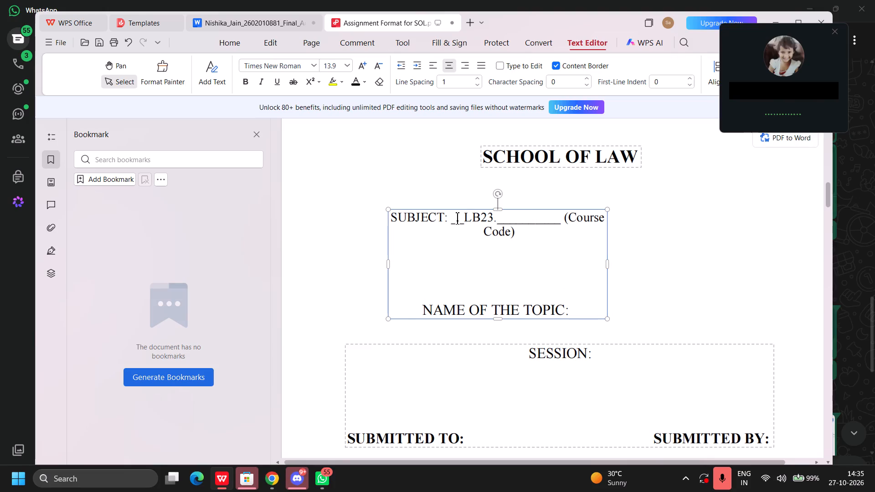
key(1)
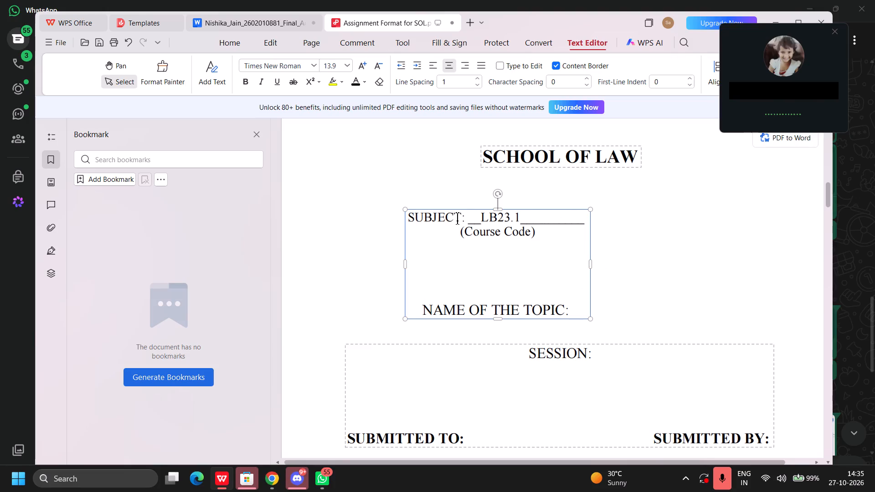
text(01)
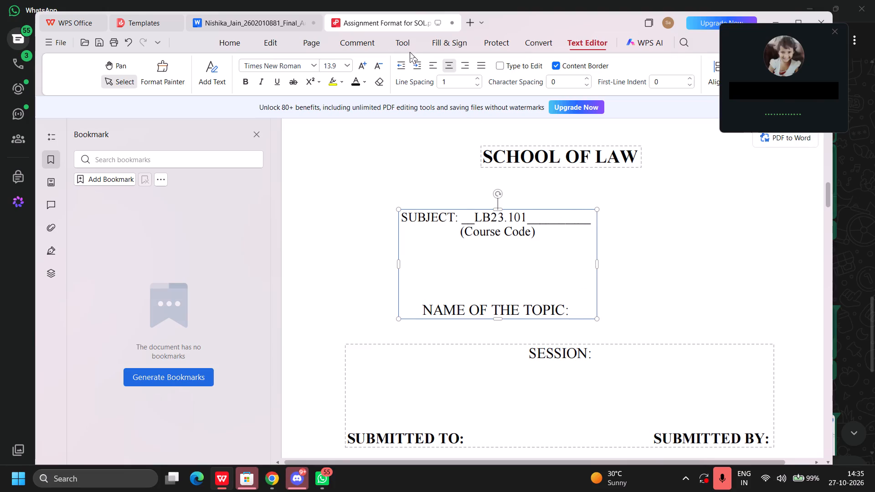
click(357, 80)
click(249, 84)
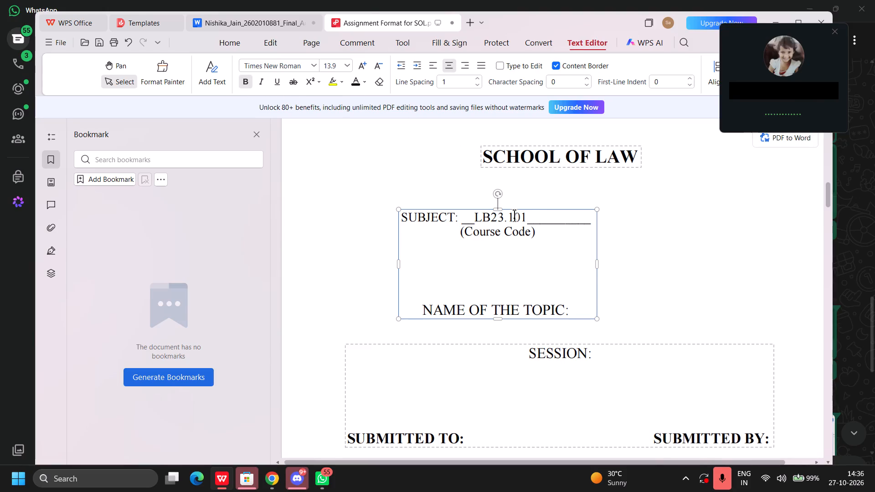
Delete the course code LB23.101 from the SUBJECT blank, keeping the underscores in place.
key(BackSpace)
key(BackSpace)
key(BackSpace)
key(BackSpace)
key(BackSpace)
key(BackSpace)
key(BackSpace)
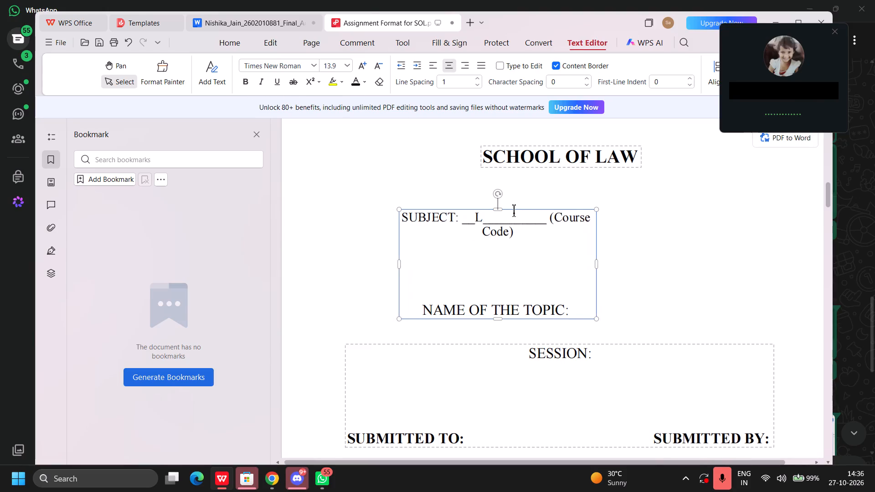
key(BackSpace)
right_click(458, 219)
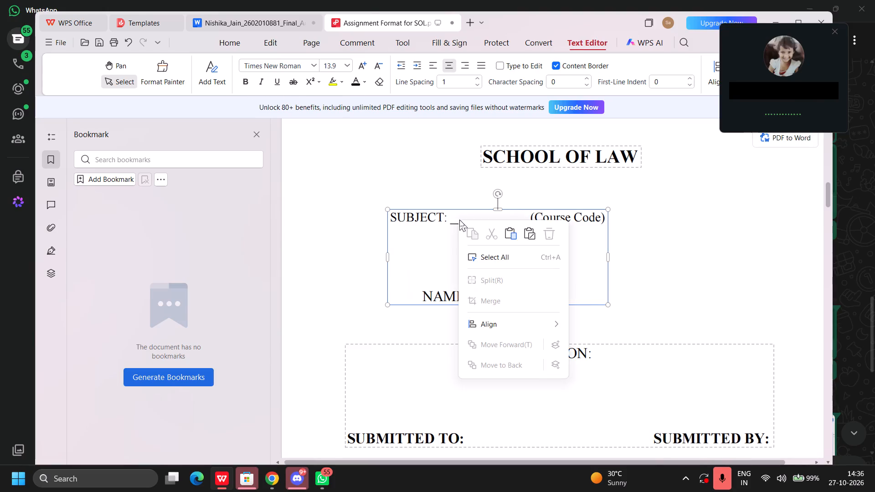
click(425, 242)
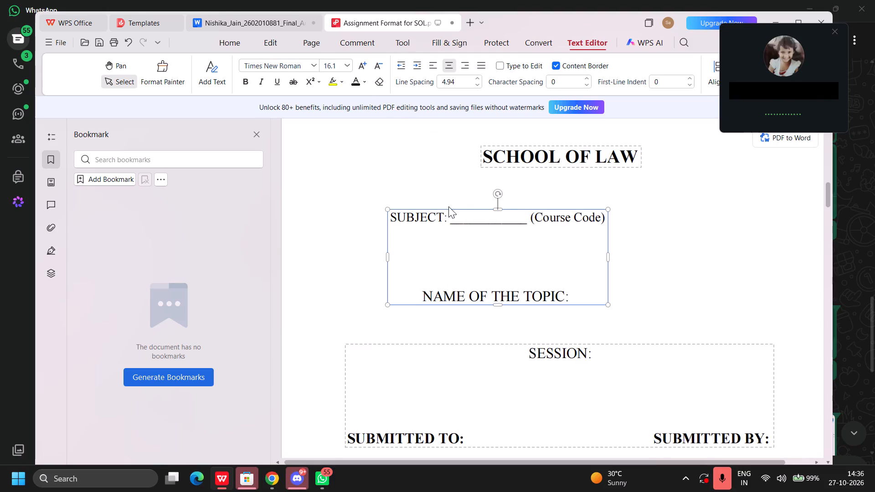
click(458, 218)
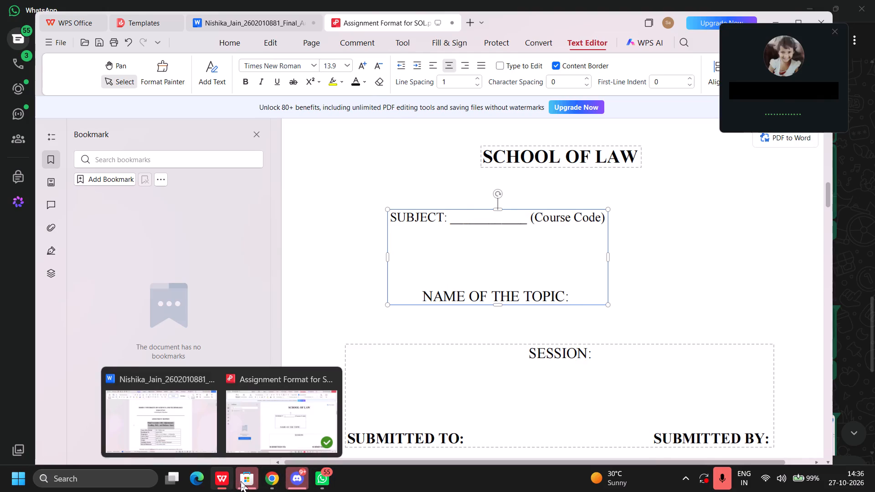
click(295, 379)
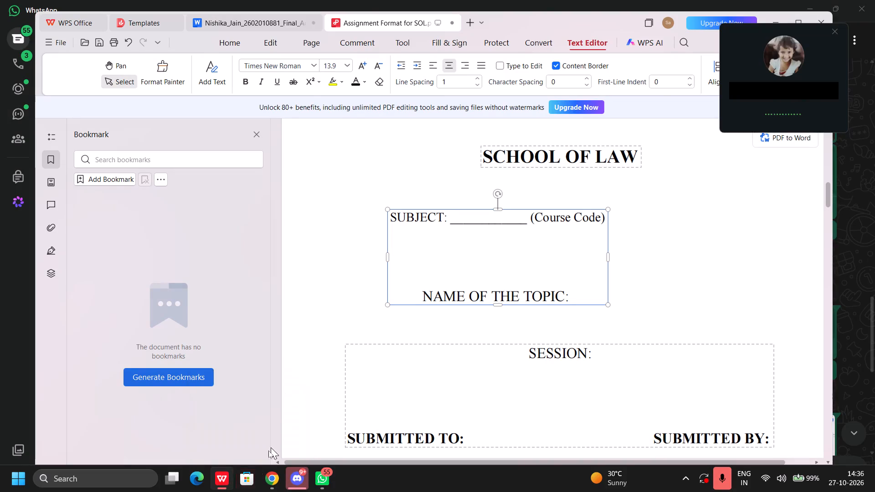
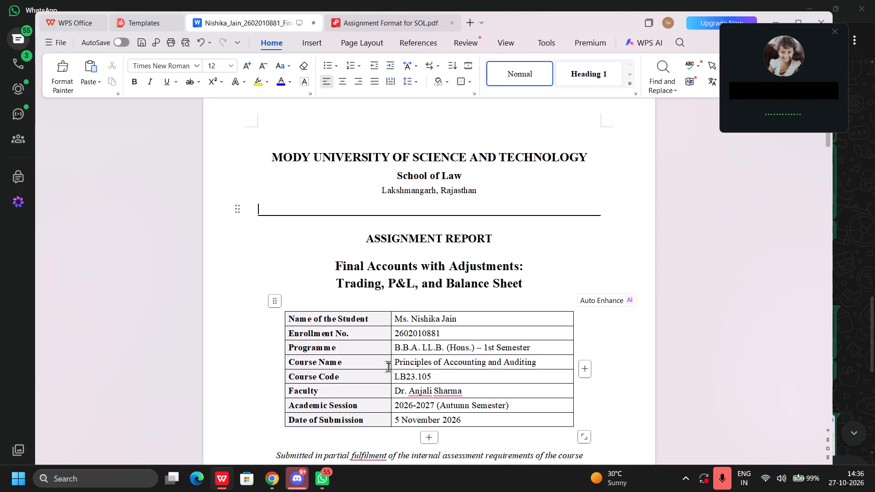
Copy the course code LB23.105 from the assignment report's cover table and paste it at the format PDF's SUBJECT blank.
scroll(474, 356, down, 3)
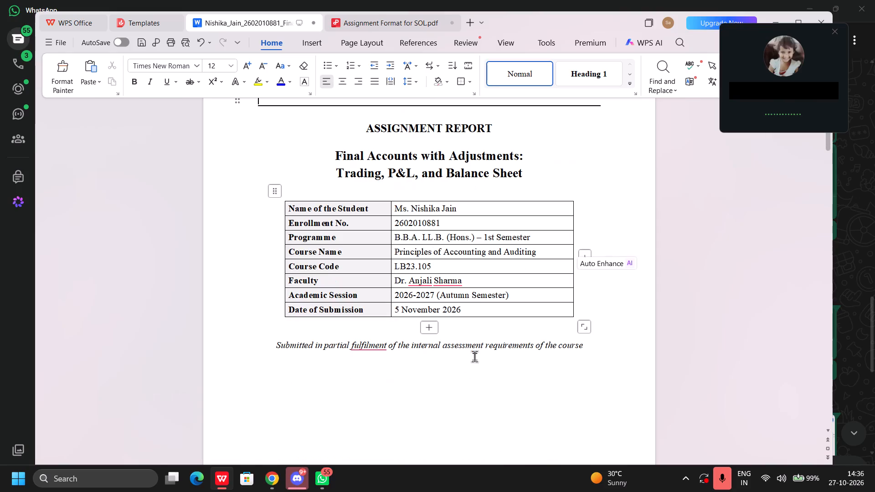
scroll(420, 366, up, 4)
scroll(439, 335, down, 1)
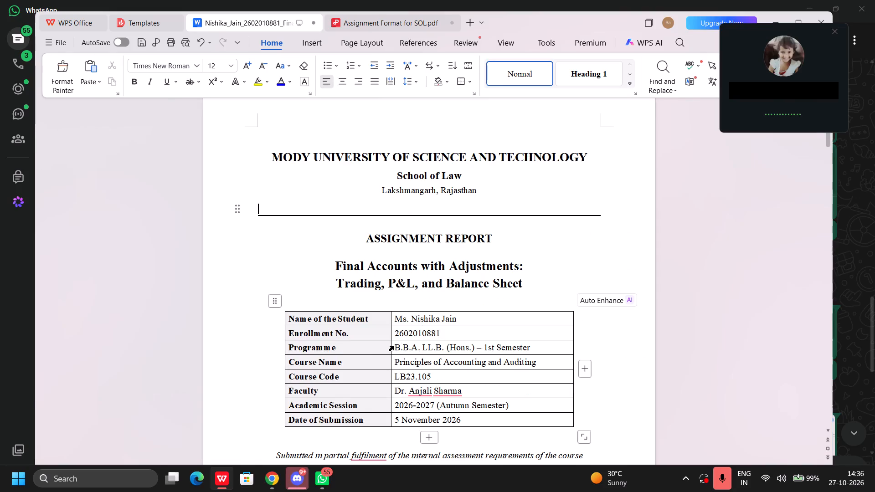
drag(395, 376, 409, 376)
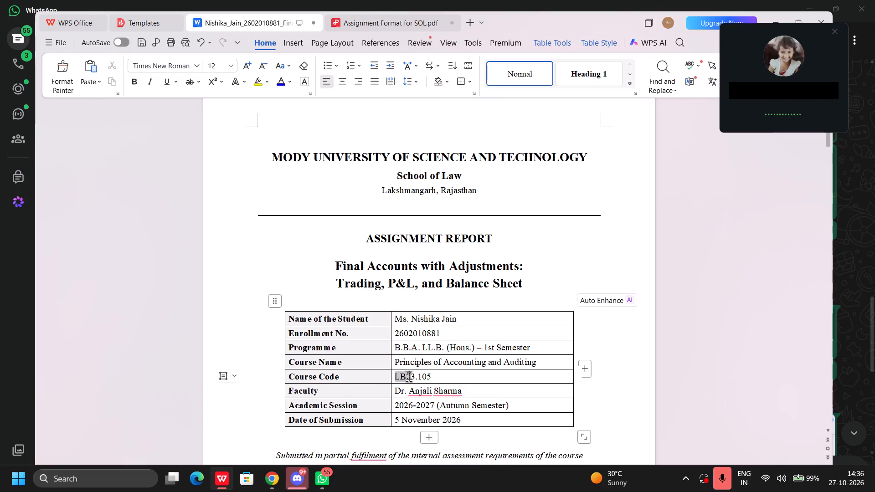
drag(409, 376, 432, 376)
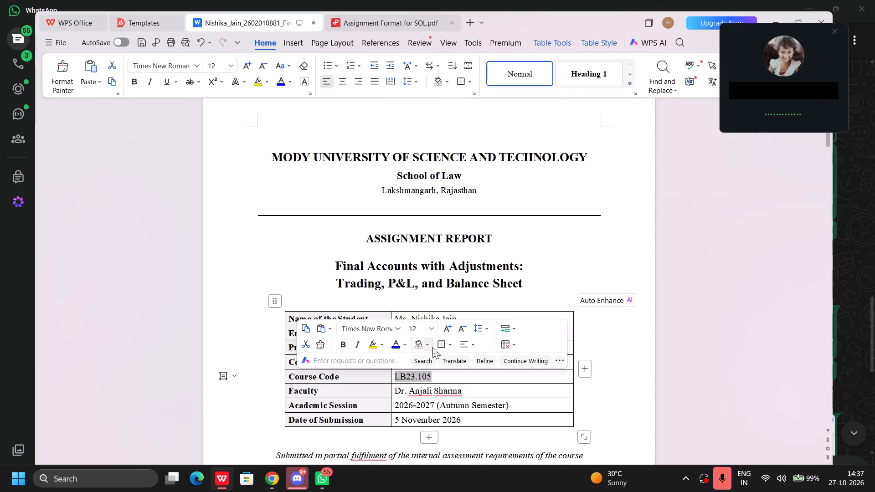
click(308, 327)
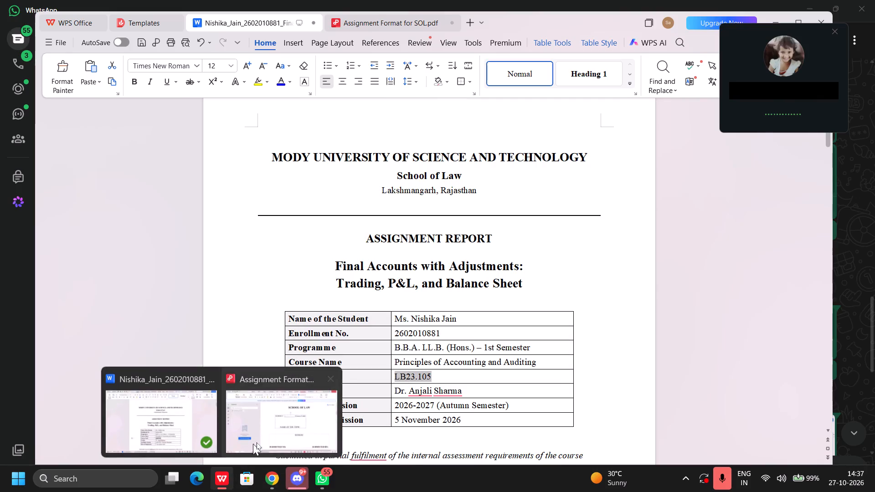
click(267, 437)
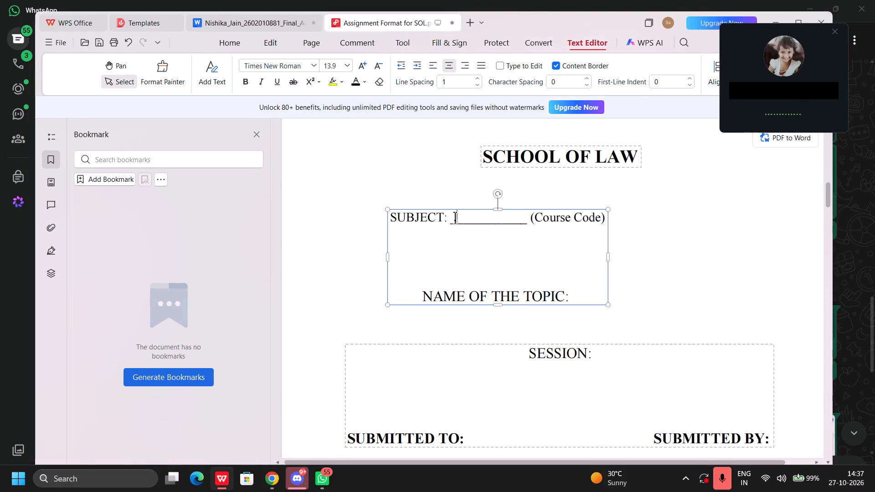
right_click(455, 220)
click(507, 235)
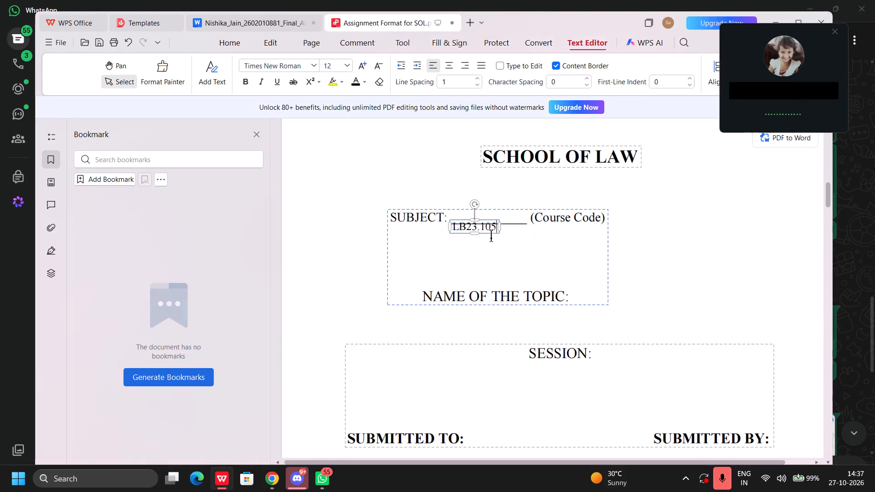
Move the pasted LB23.105 text box so it sits directly on the underscores of the SUBJECT blank.
drag(474, 218, 484, 194)
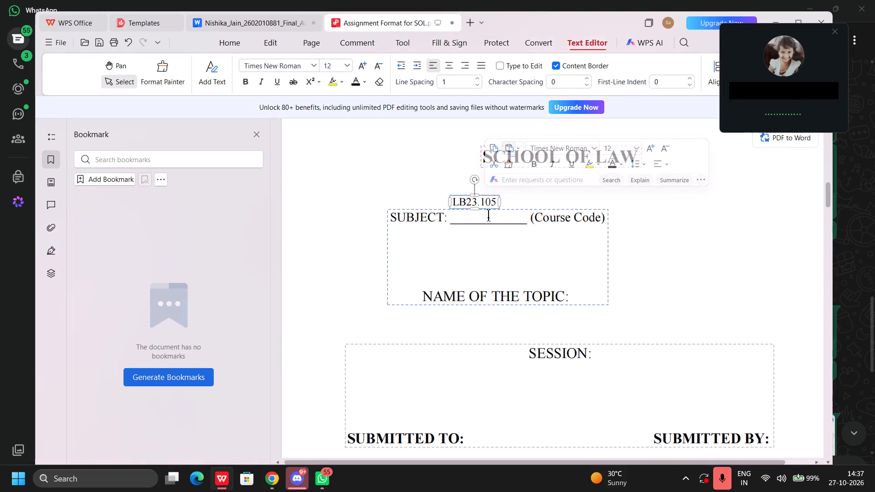
drag(503, 207, 517, 202)
drag(512, 200, 532, 200)
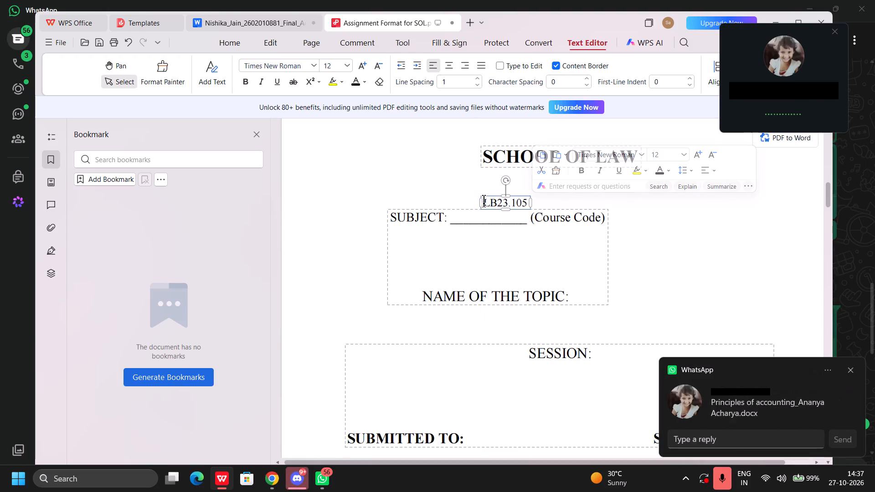
drag(482, 203, 471, 200)
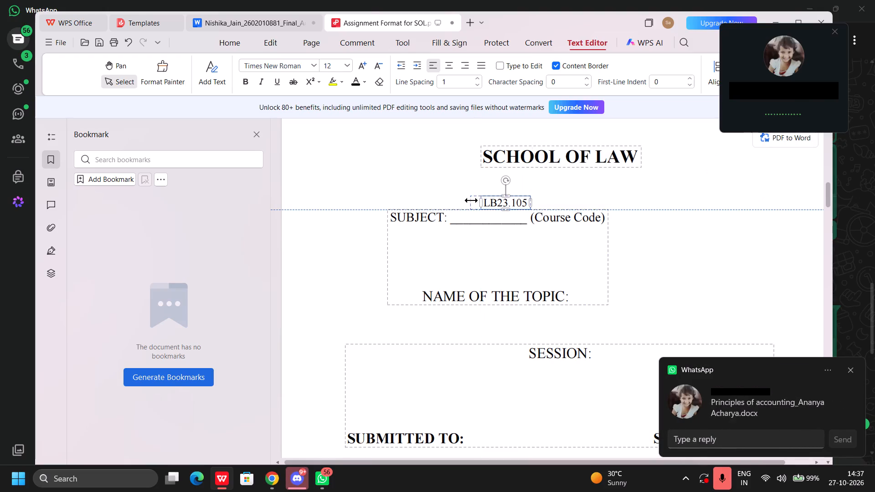
drag(499, 213, 495, 226)
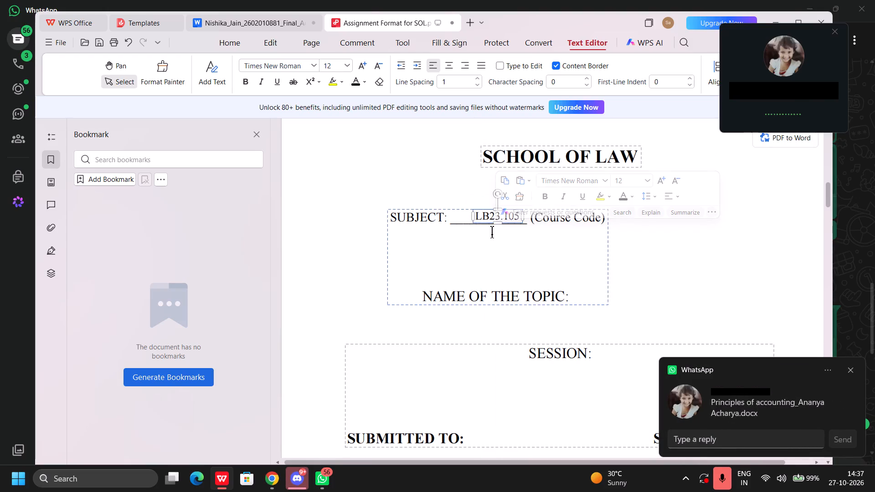
drag(472, 217, 455, 216)
drag(505, 218, 514, 220)
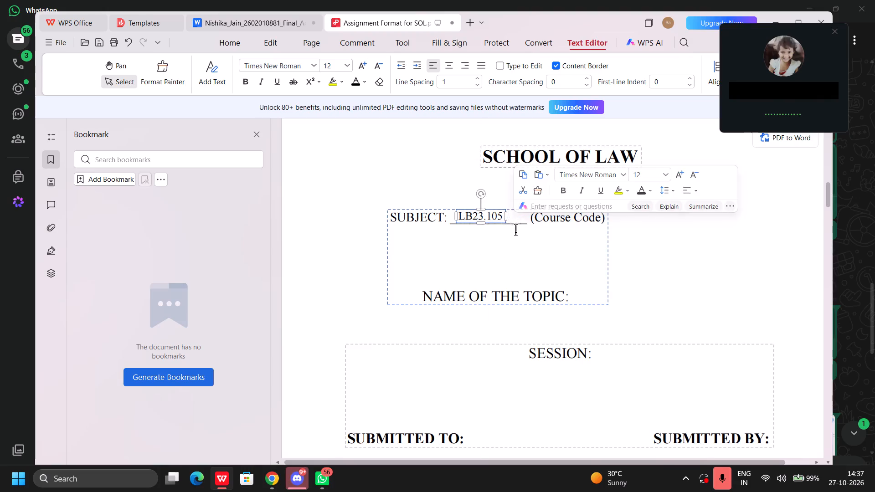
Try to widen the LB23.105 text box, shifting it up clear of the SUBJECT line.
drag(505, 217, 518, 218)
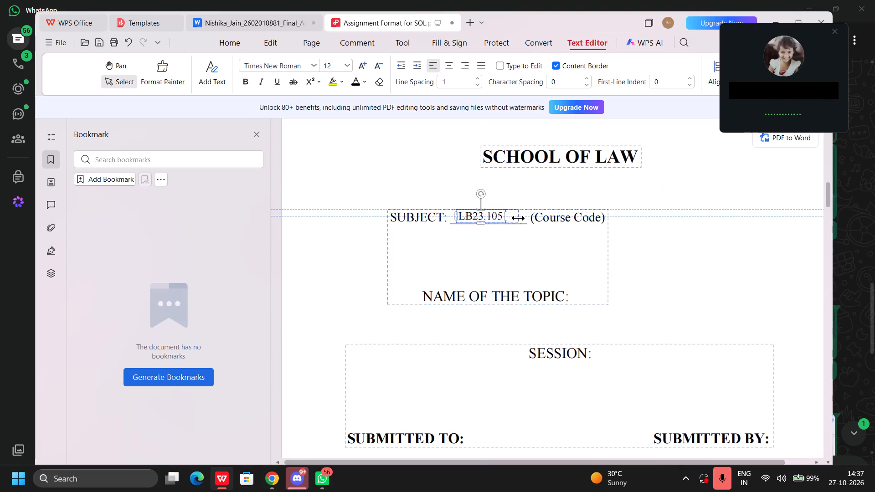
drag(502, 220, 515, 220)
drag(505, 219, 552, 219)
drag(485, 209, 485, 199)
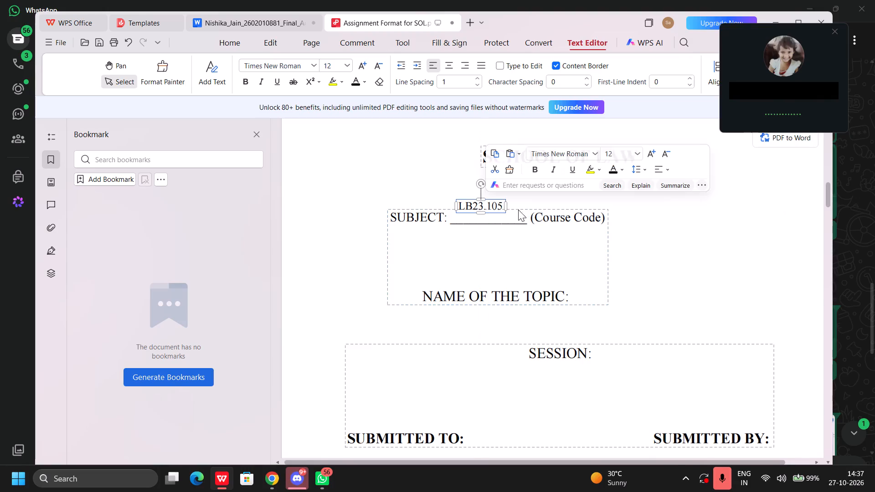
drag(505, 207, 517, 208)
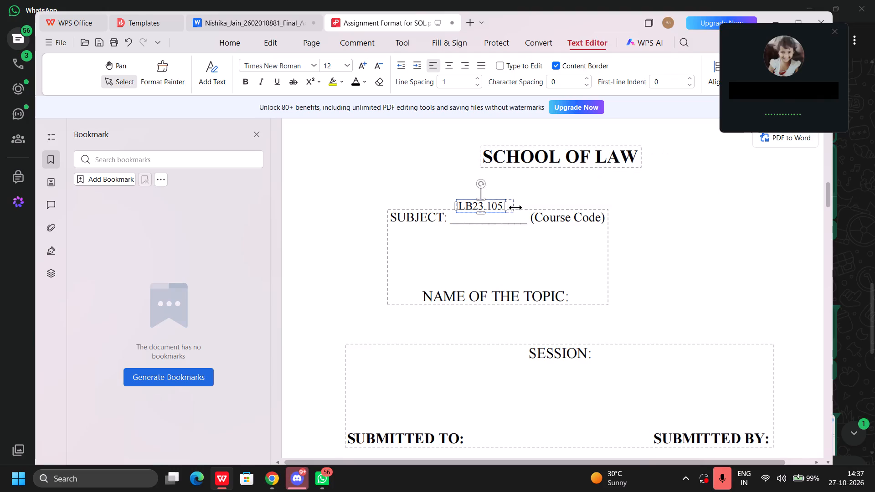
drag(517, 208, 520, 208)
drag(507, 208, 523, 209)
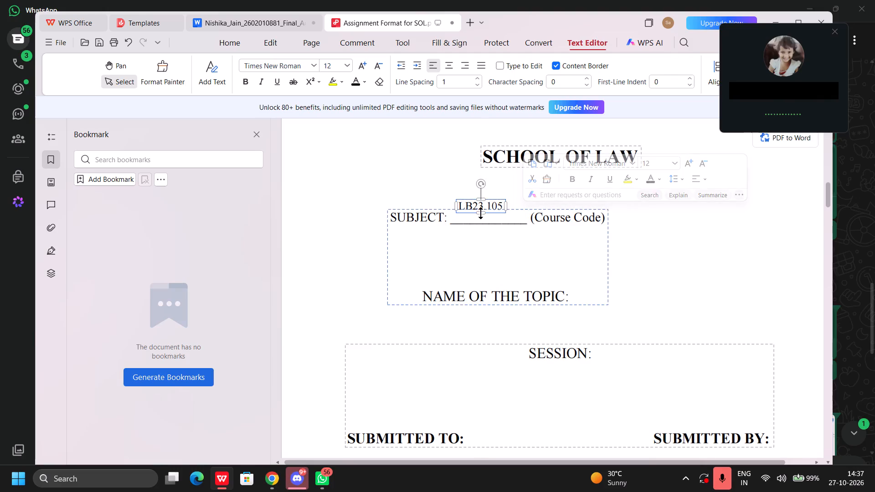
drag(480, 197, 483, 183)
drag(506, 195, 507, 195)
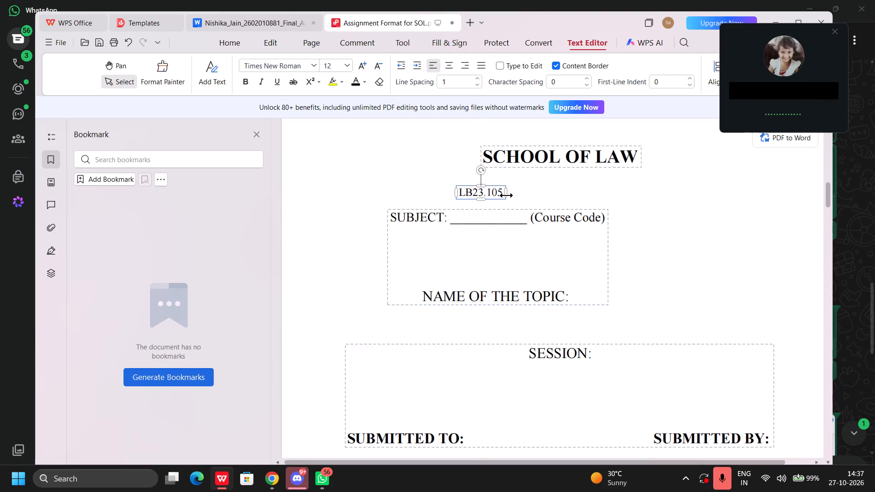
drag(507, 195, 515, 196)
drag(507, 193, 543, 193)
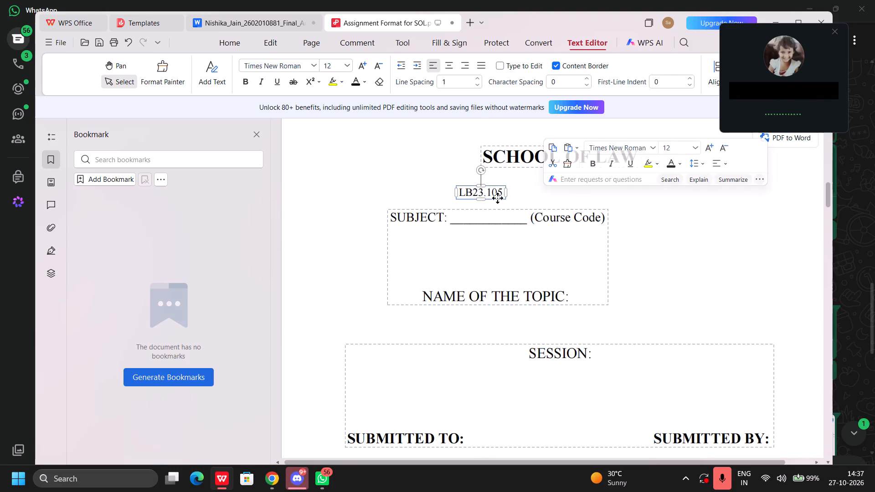
Move the LB23.105 text box down onto the SUBJECT blank, roughly centred along its underscores.
drag(481, 201, 488, 219)
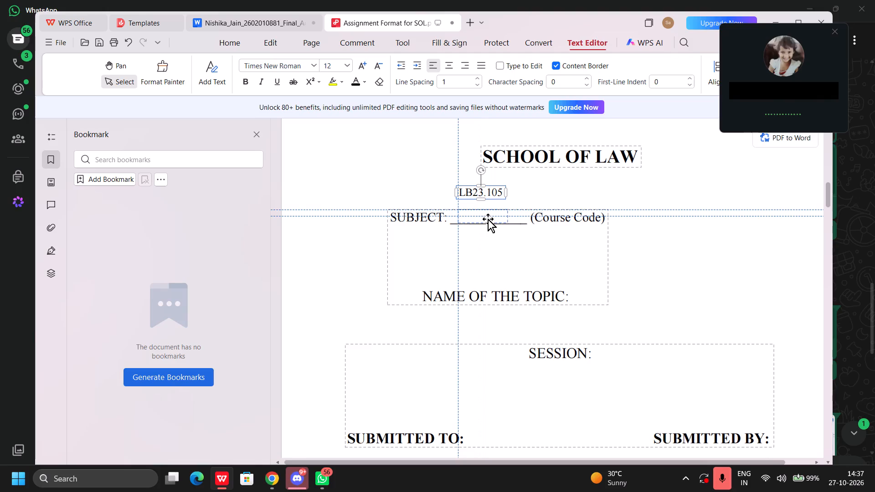
drag(488, 219, 488, 223)
click(484, 246)
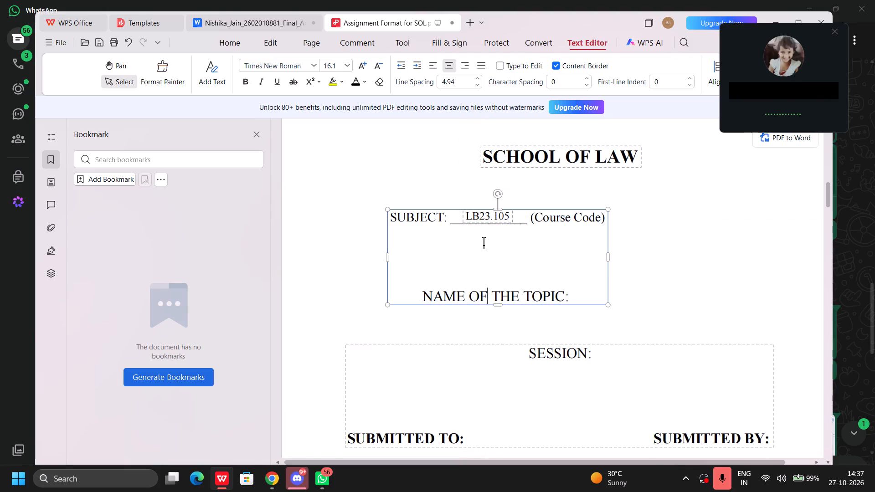
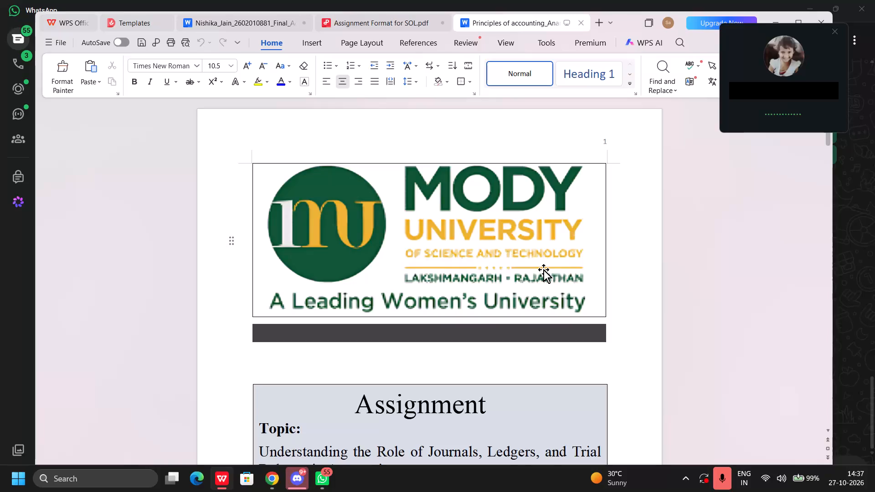
Review the topic, semester, Submitted By and Submitted to details on the Principles of accounting report's cover page.
scroll(540, 269, down, 2)
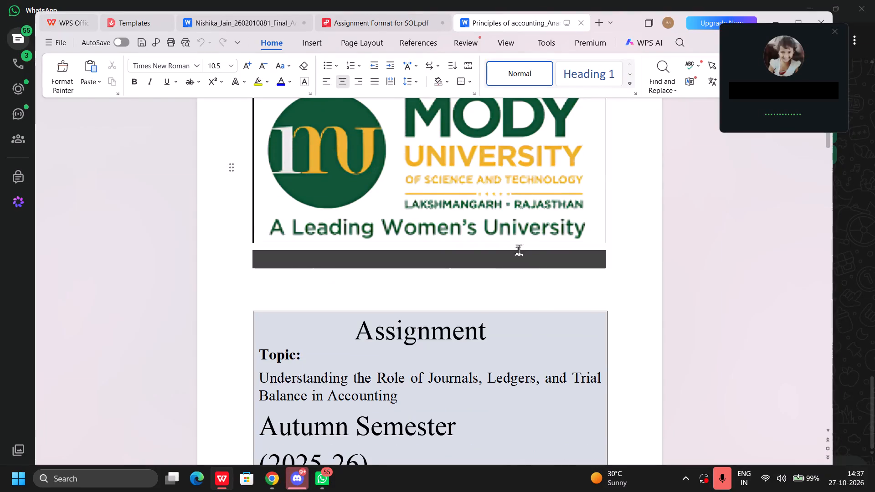
scroll(497, 263, down, 2)
scroll(351, 346, down, 2)
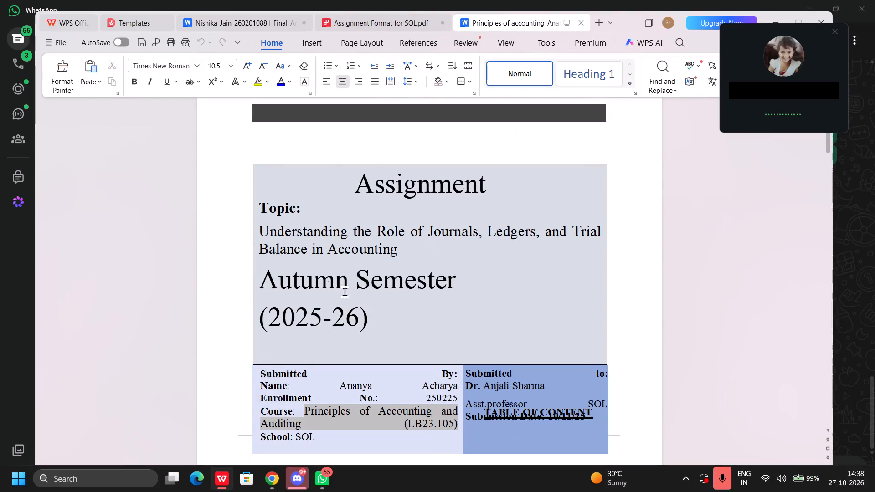
scroll(403, 315, down, 1)
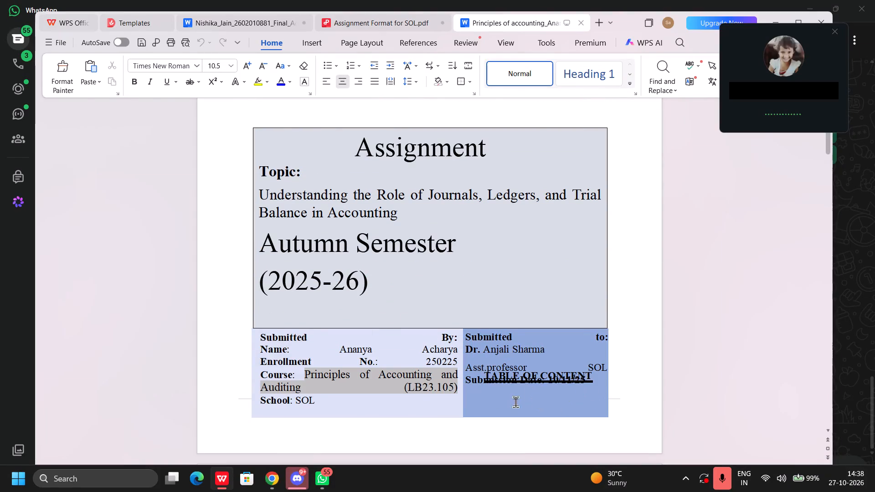
scroll(527, 364, down, 3)
click(595, 299)
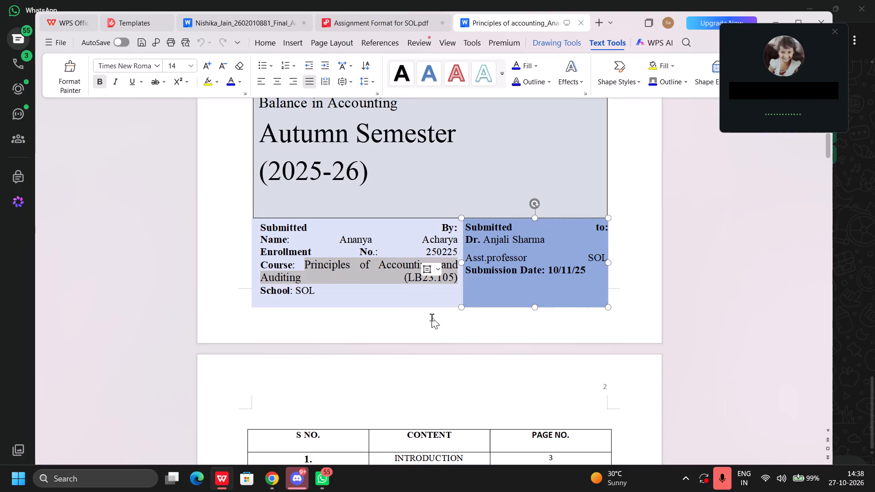
click(512, 354)
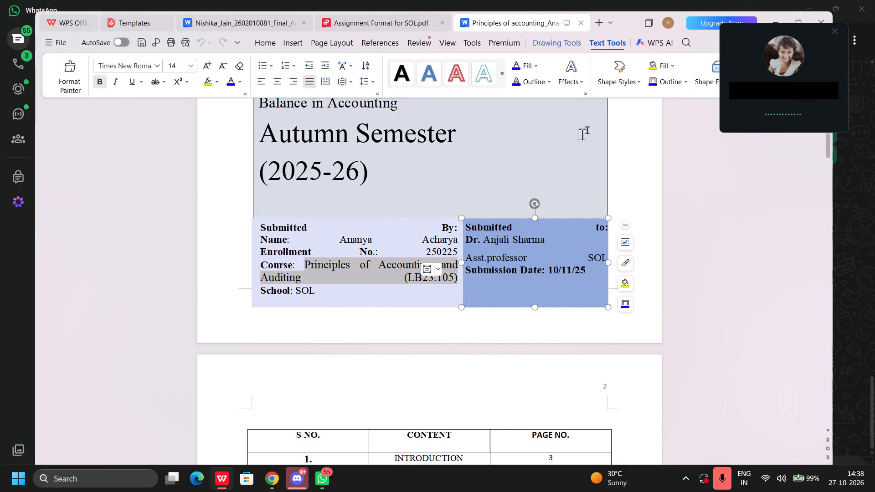
Check the Principles of Accounting report's cover page and close that document to return to the format PDF.
click(754, 246)
click(733, 238)
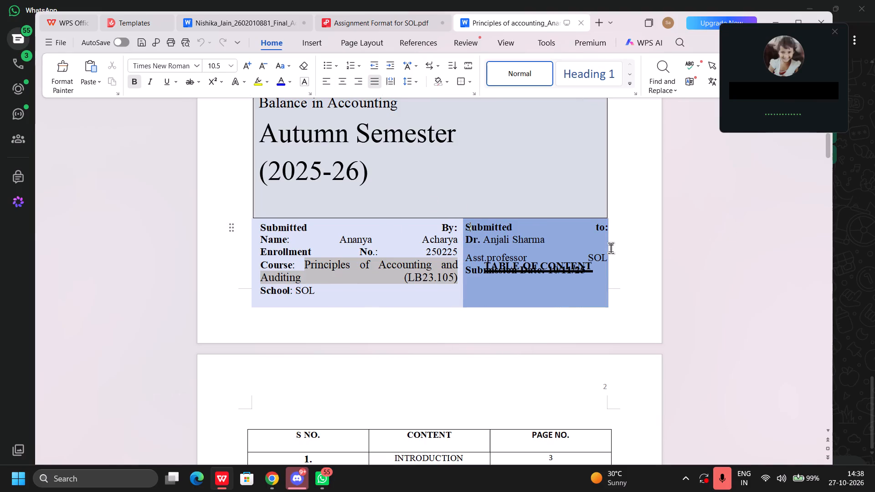
scroll(365, 274, down, 4)
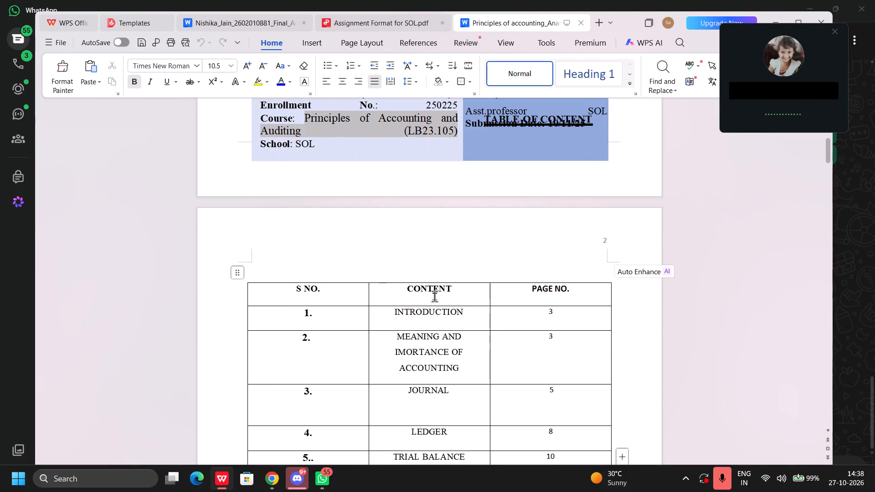
scroll(441, 283, up, 6)
scroll(440, 224, up, 3)
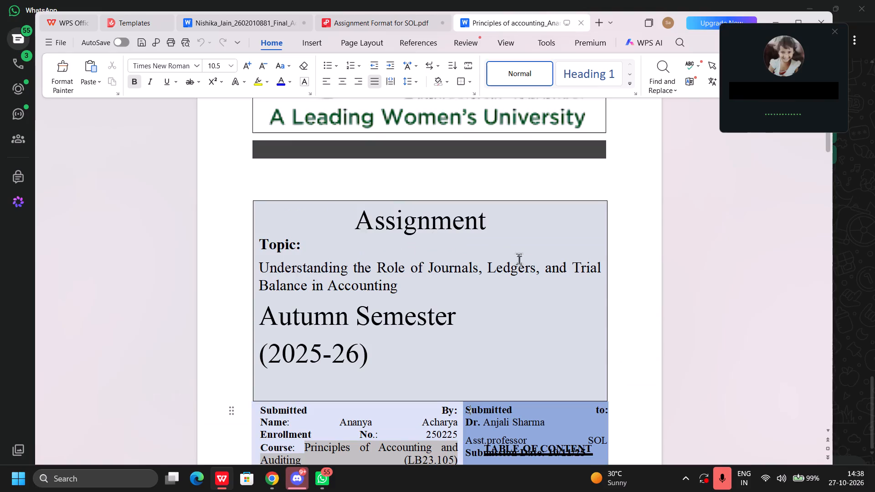
scroll(390, 293, up, 2)
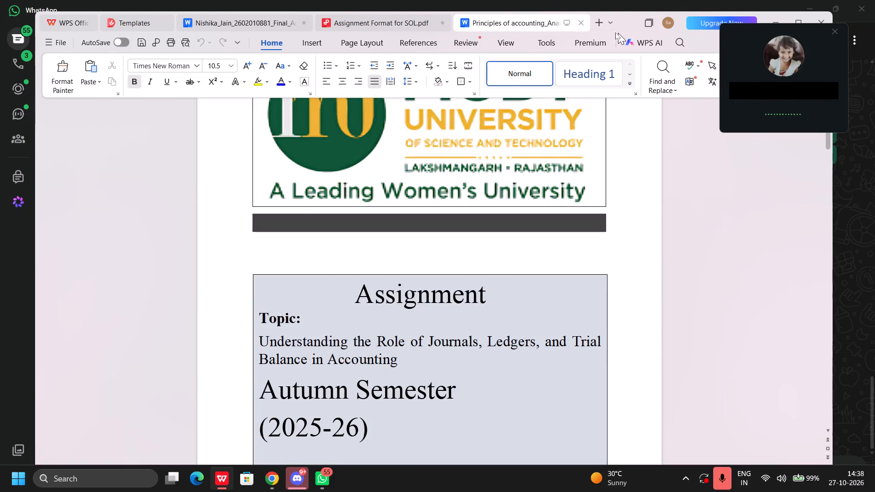
click(585, 23)
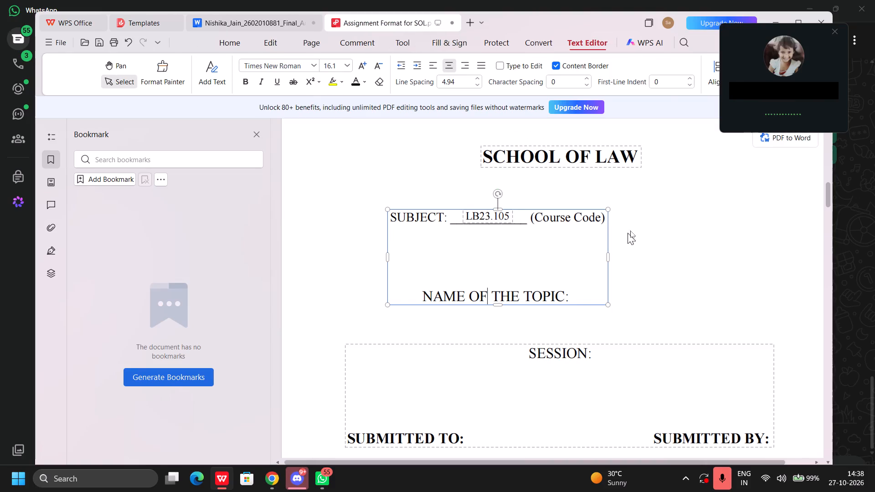
Move the SESSION, SUBMITTED TO and SUBMITTED BY text block lower, near the bottom of the cover page.
click(666, 232)
scroll(667, 233, down, 1)
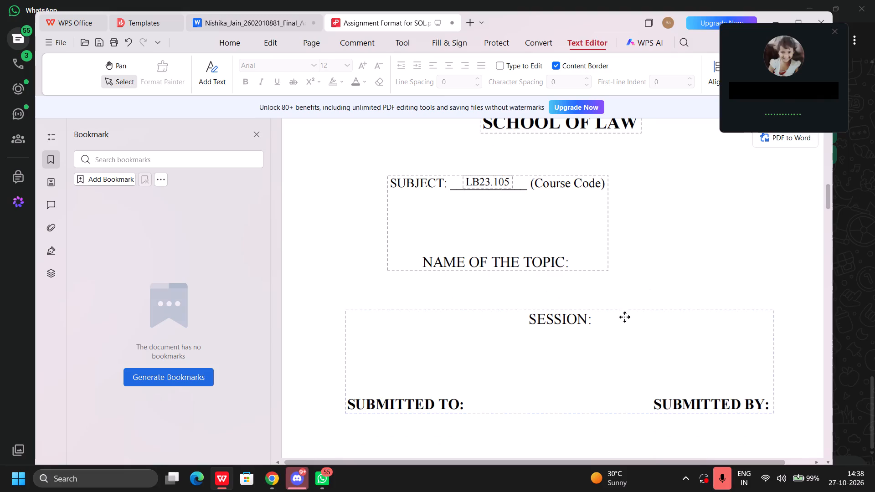
scroll(642, 262, down, 12)
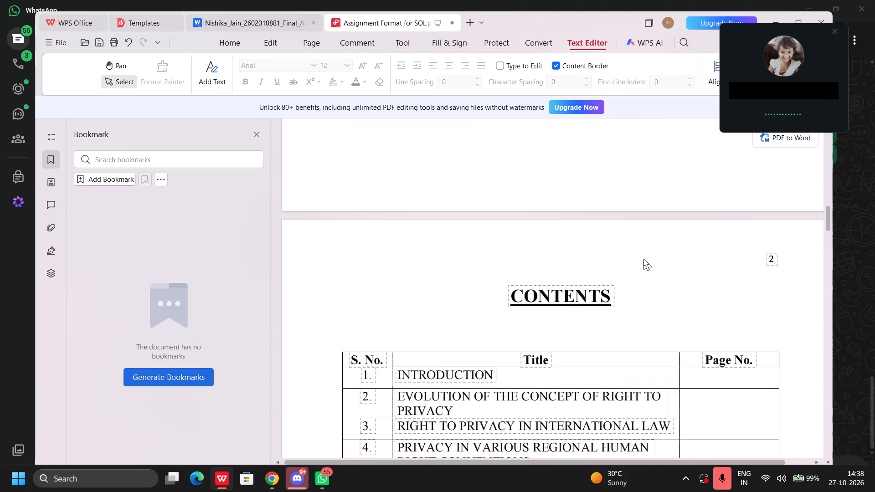
scroll(643, 259, up, 6)
drag(551, 208, 551, 237)
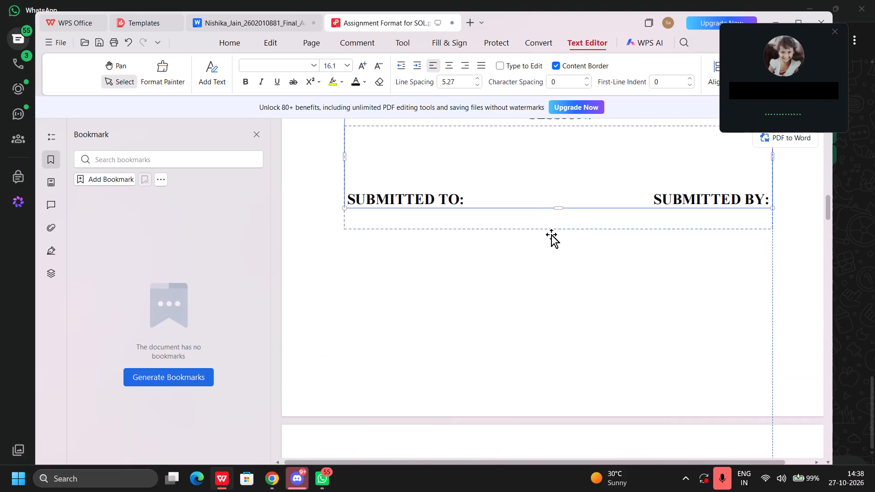
drag(551, 237, 534, 362)
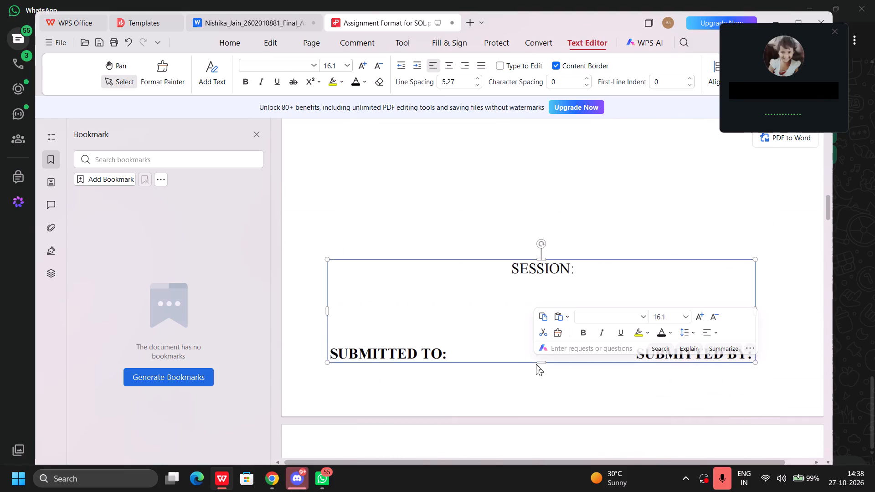
click(632, 199)
Reposition the SUBJECT and NAME OF THE TOPIC text block roughly centred beneath the SCHOOL OF LAW heading.
scroll(624, 204, up, 6)
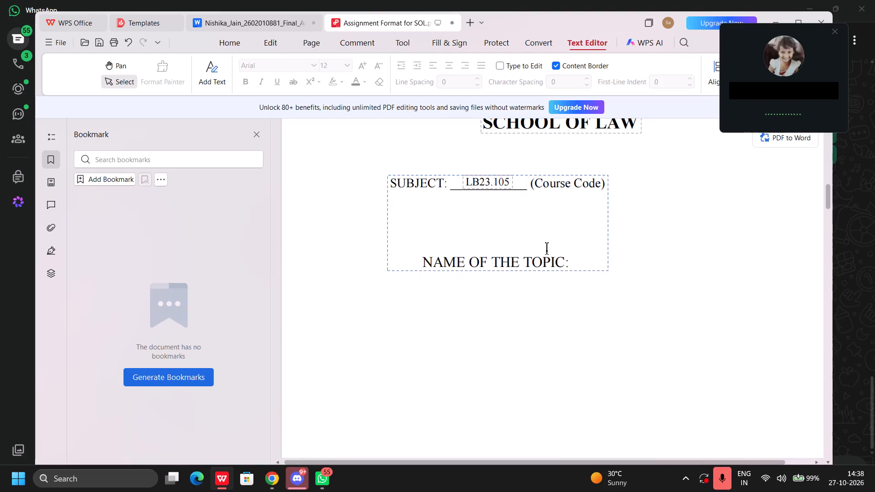
drag(556, 270, 549, 225)
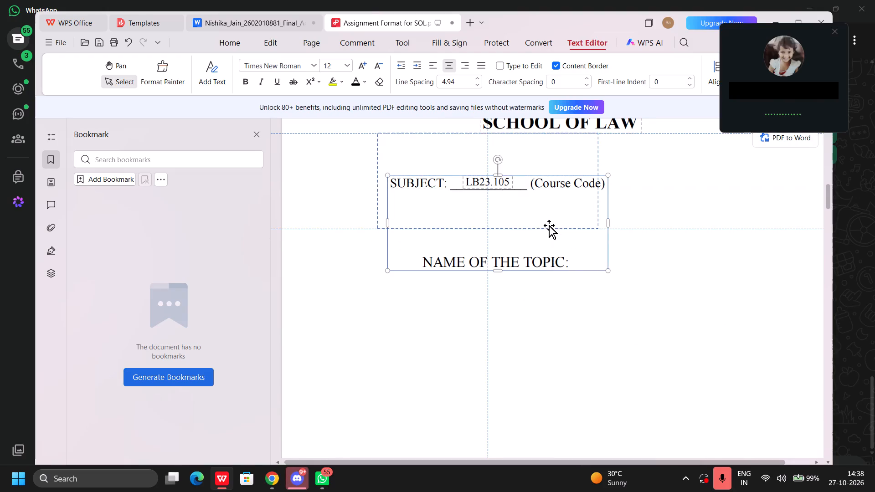
drag(549, 225, 593, 225)
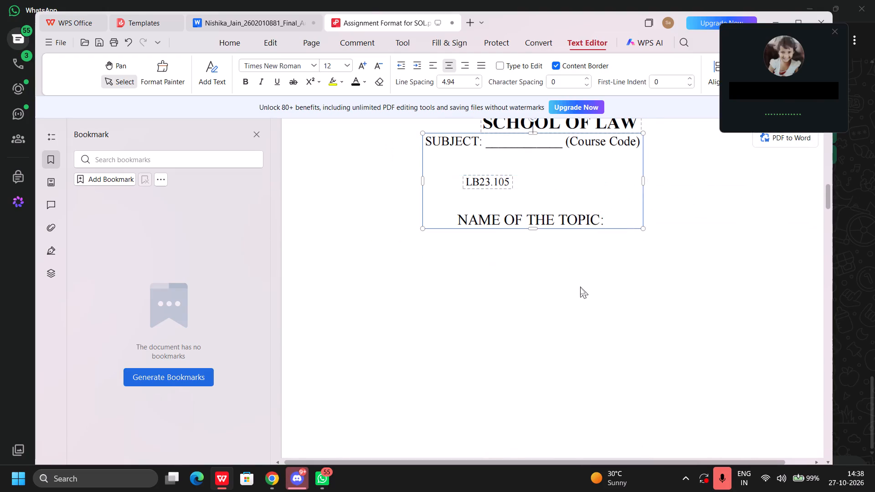
scroll(580, 289, up, 2)
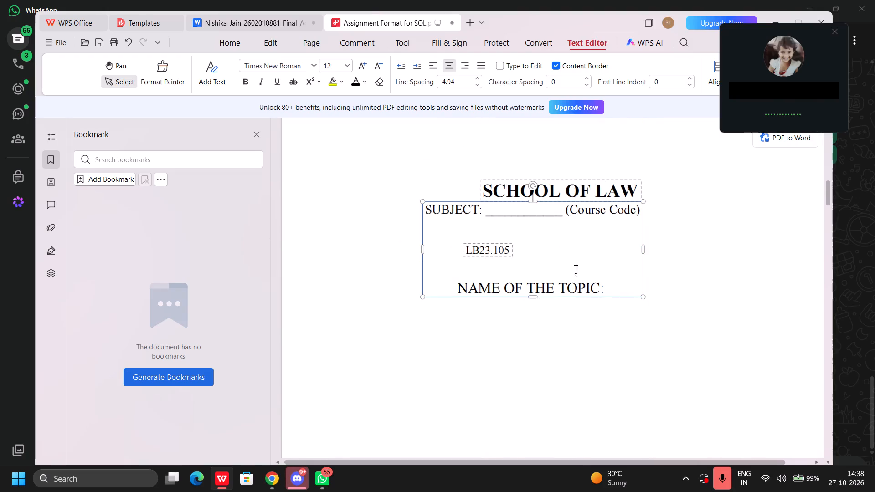
drag(507, 297, 416, 382)
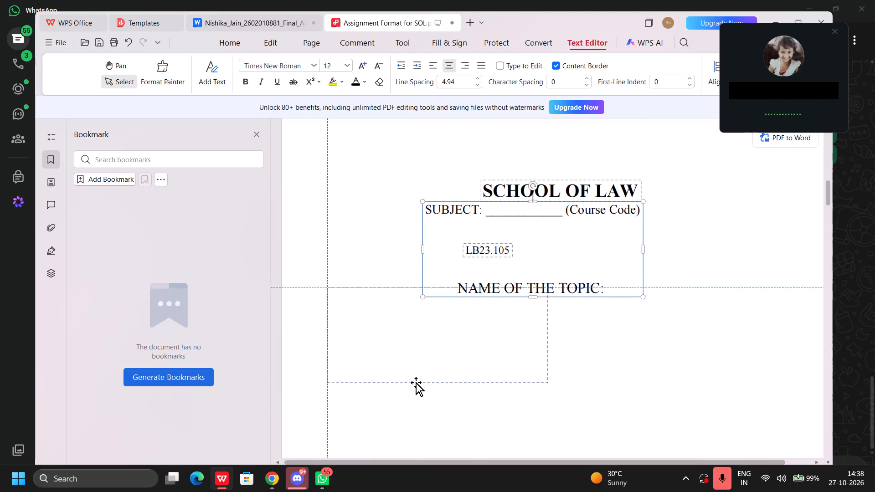
drag(416, 382, 405, 398)
scroll(587, 291, down, 1)
drag(459, 307, 535, 290)
drag(432, 266, 555, 276)
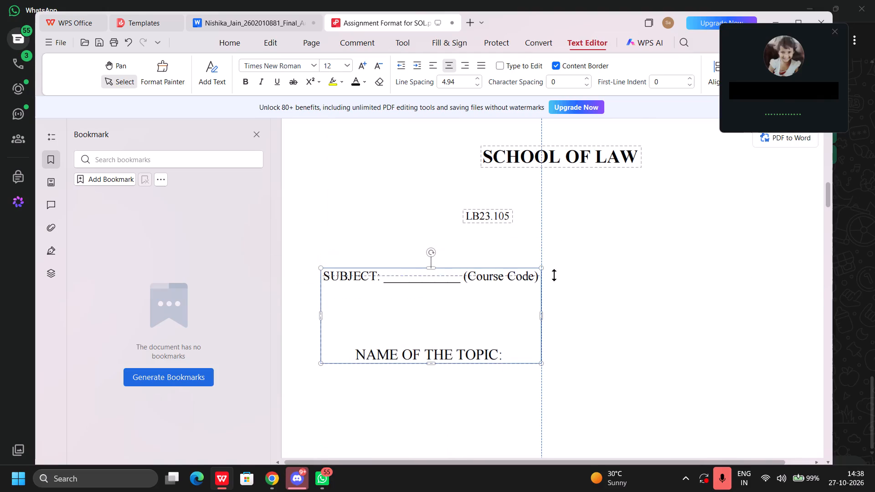
drag(555, 276, 586, 347)
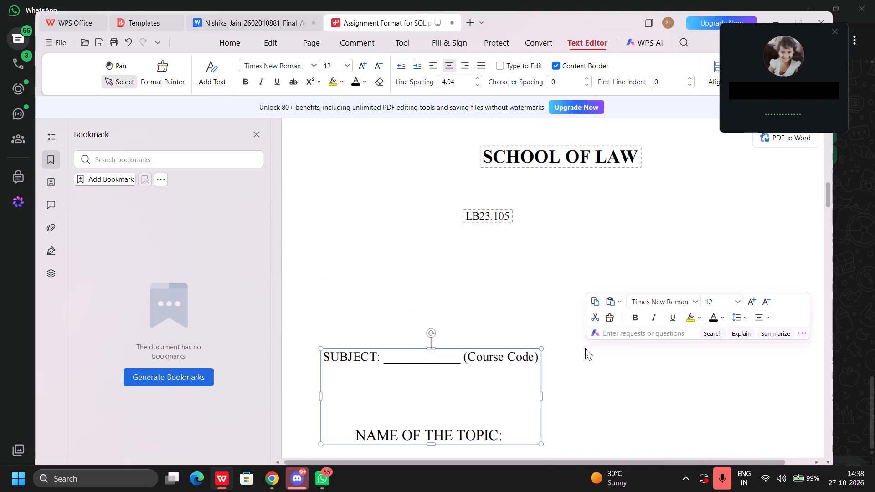
drag(478, 446, 506, 421)
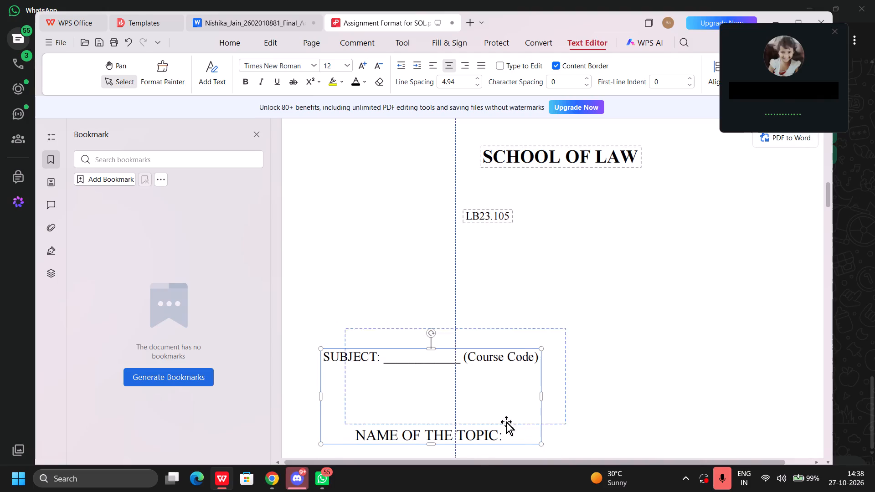
drag(506, 421, 598, 334)
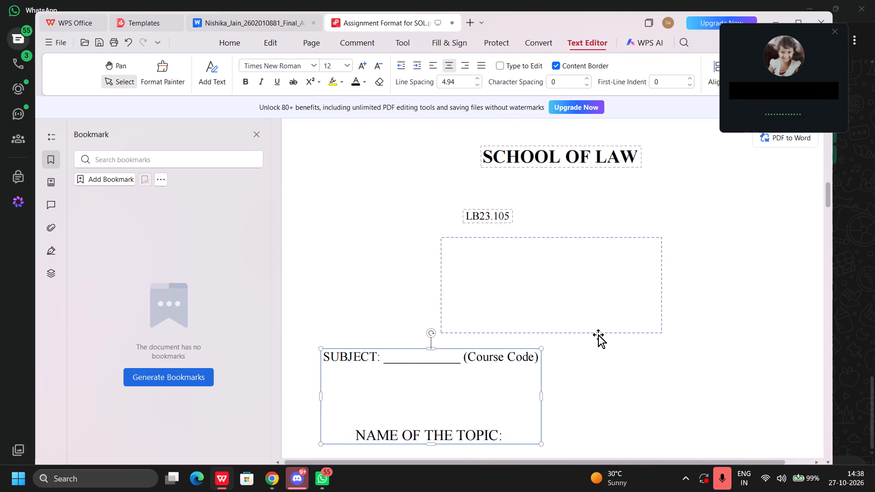
drag(598, 334, 578, 328)
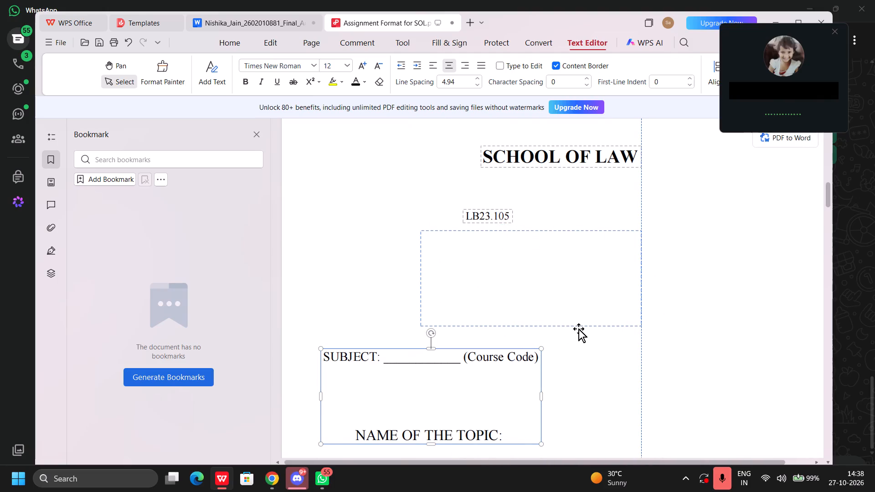
drag(578, 328, 571, 328)
click(720, 231)
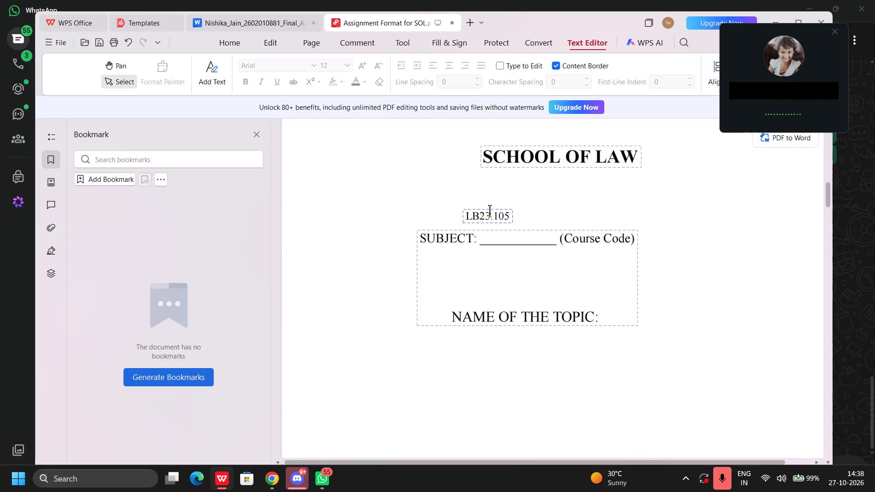
Move the LB23.105 text box back onto the underscores of the repositioned SUBJECT blank.
drag(489, 216, 553, 217)
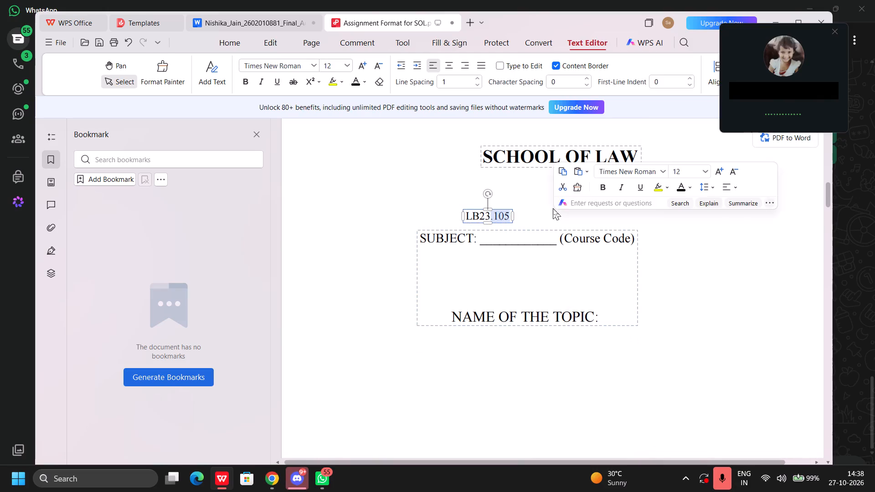
click(530, 206)
drag(487, 222, 533, 177)
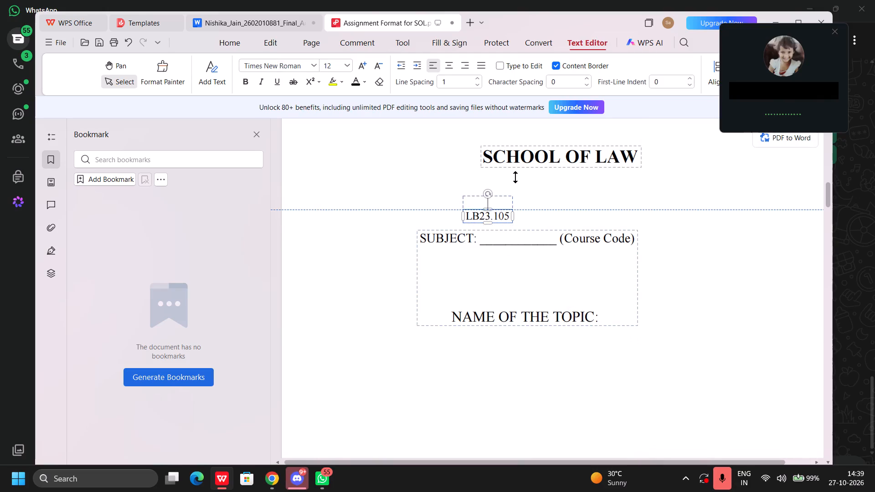
drag(533, 177, 559, 197)
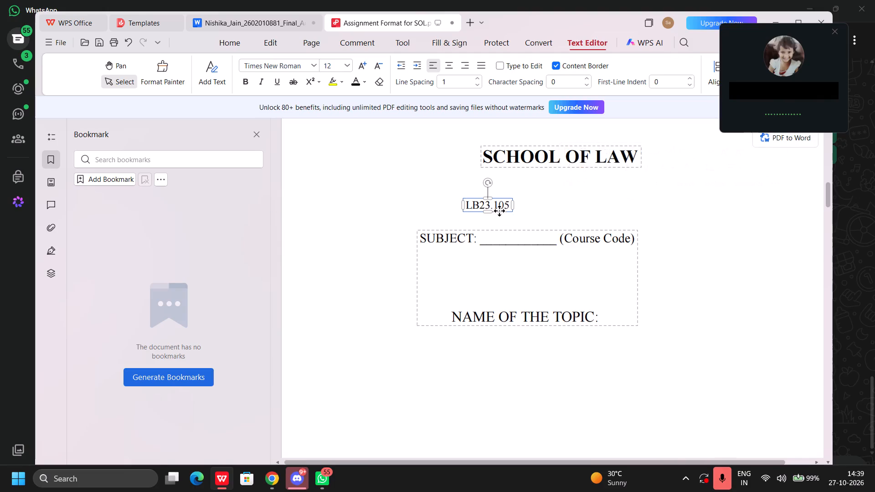
drag(489, 214, 517, 246)
click(724, 287)
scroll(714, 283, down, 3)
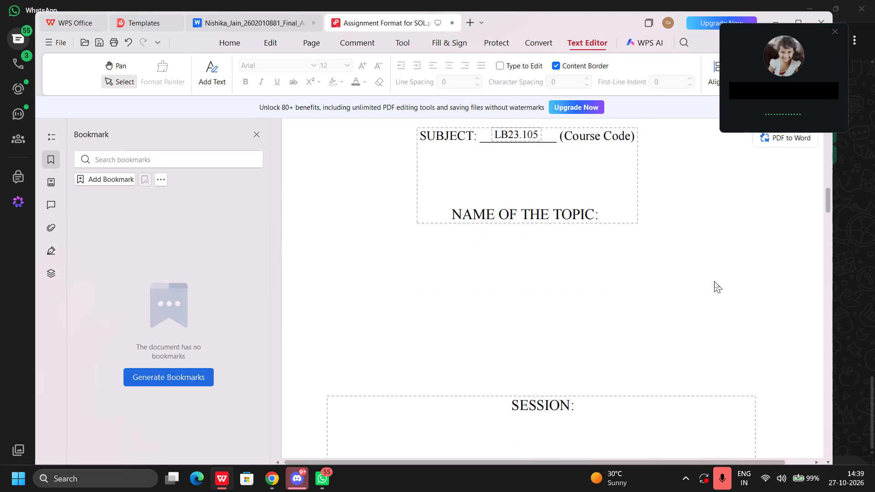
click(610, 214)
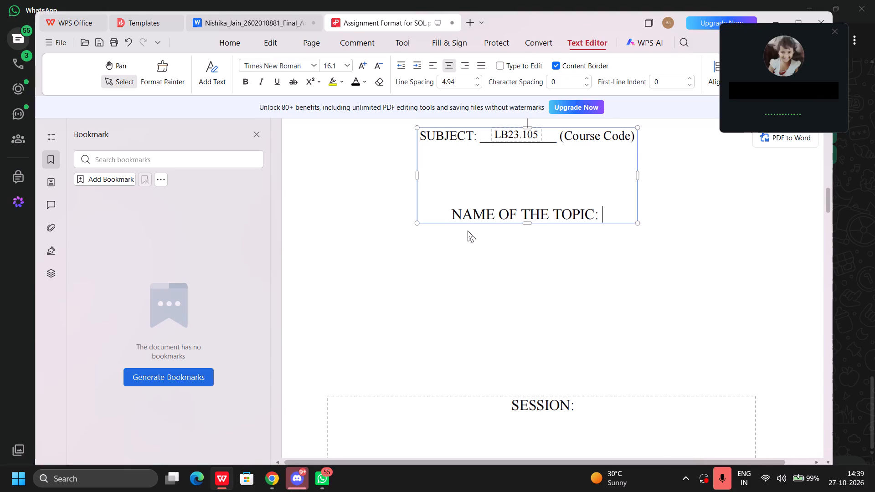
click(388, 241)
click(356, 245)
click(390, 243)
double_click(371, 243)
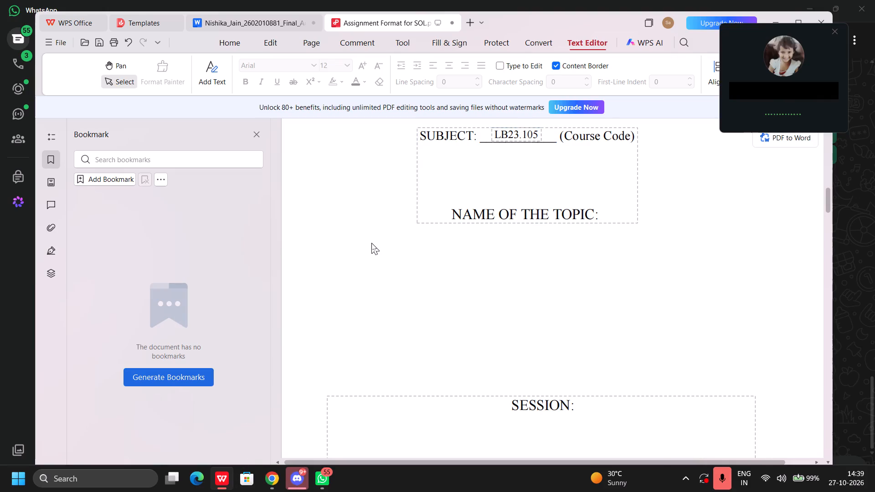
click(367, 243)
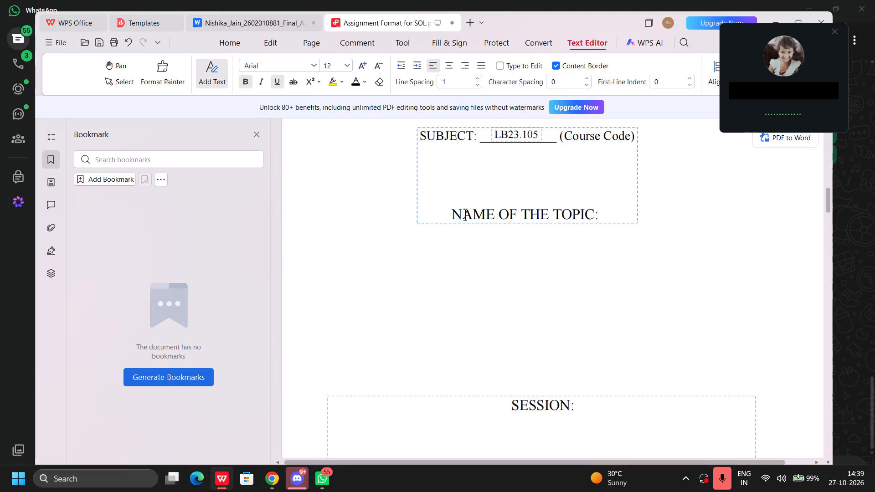
Cut the NAME OF THE TOPIC: line out of the SUBJECT text block.
drag(449, 216, 600, 216)
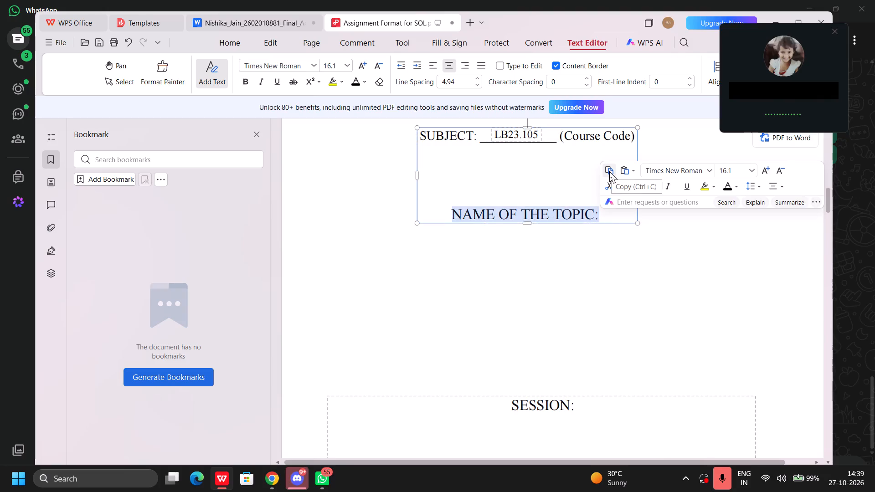
click(609, 189)
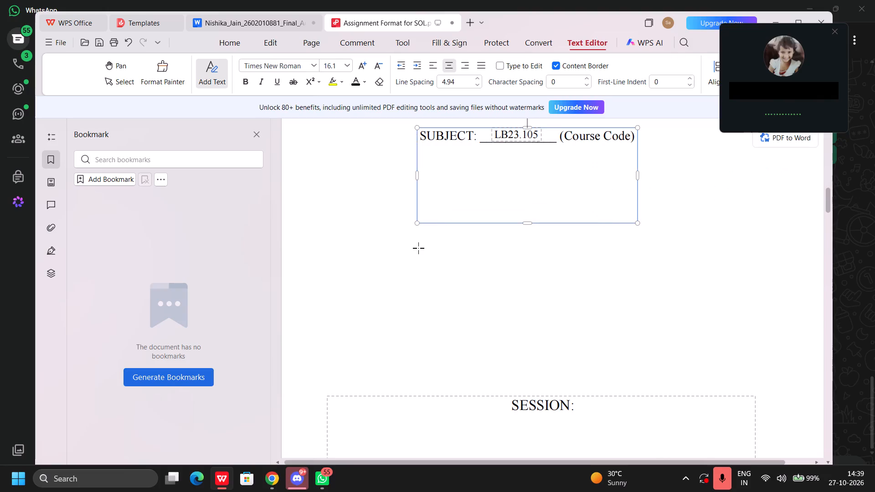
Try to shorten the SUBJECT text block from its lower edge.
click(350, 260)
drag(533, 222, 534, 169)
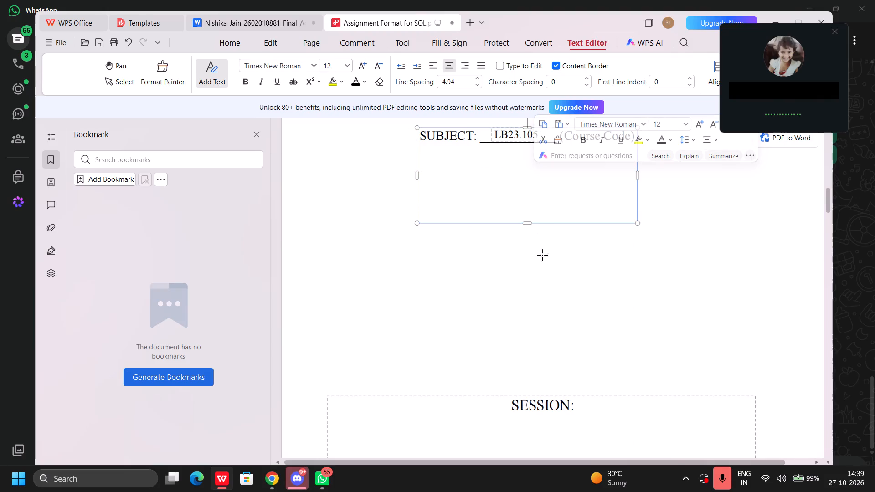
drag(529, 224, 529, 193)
Add a separate text box reading NAME OF THE TOPIC in the blank area below the SUBJECT block.
click(426, 308)
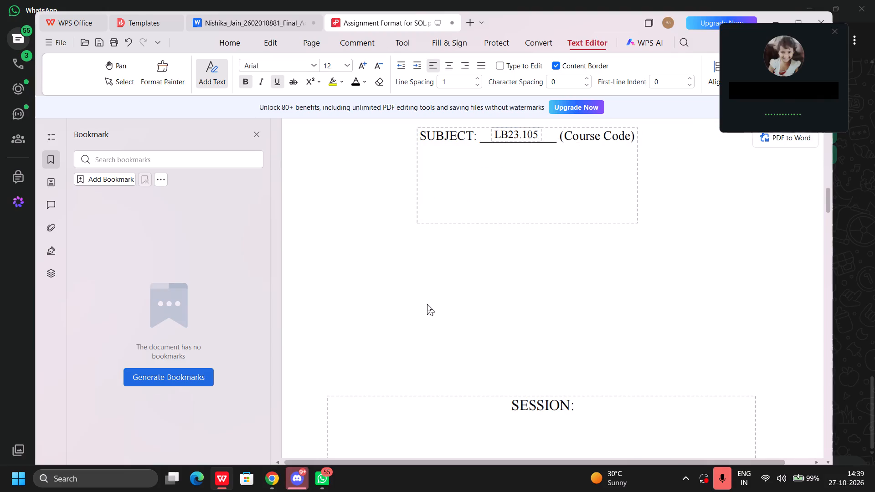
click(331, 277)
text(NAMW)
key(BackSpace)
text(E OF THE TOPIC)
key(space)
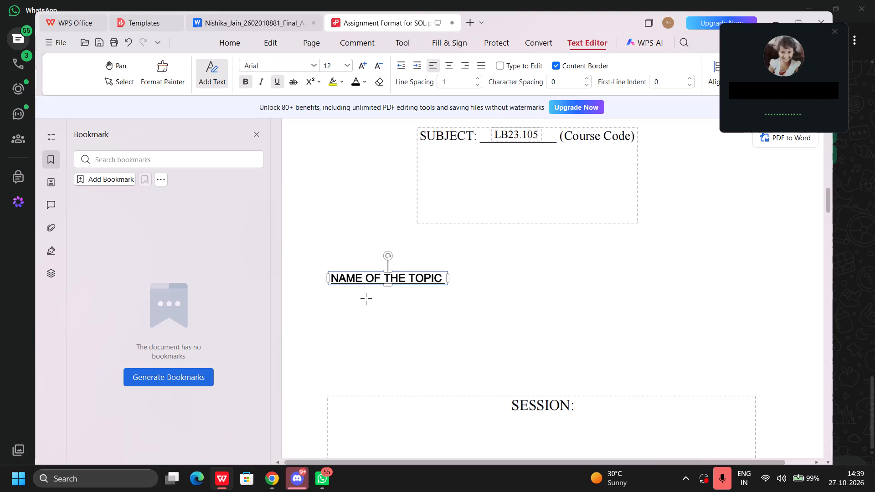
click(340, 199)
Move the NAME OF THE TOPIC text box slightly up, closer to the SUBJECT block.
click(445, 284)
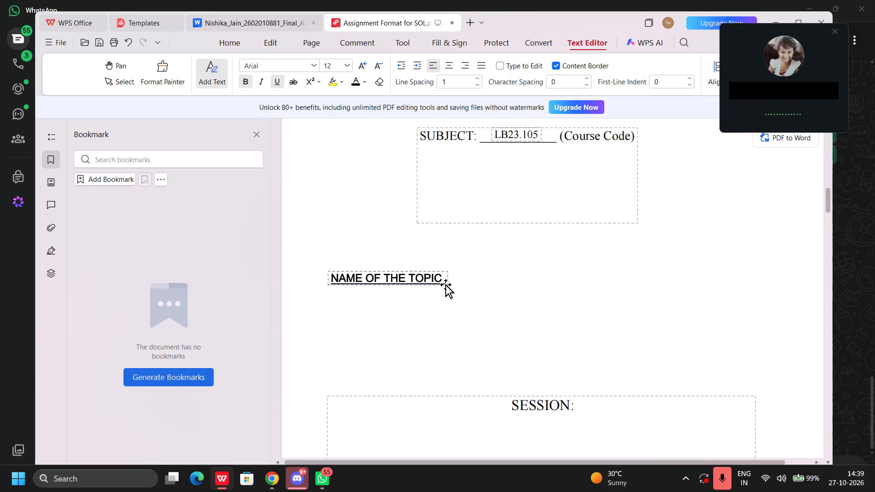
drag(444, 284, 442, 292)
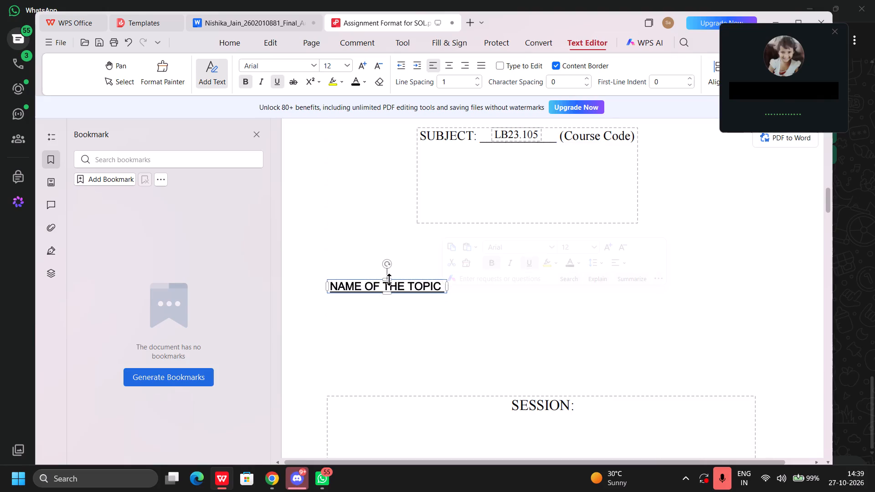
drag(387, 279, 387, 263)
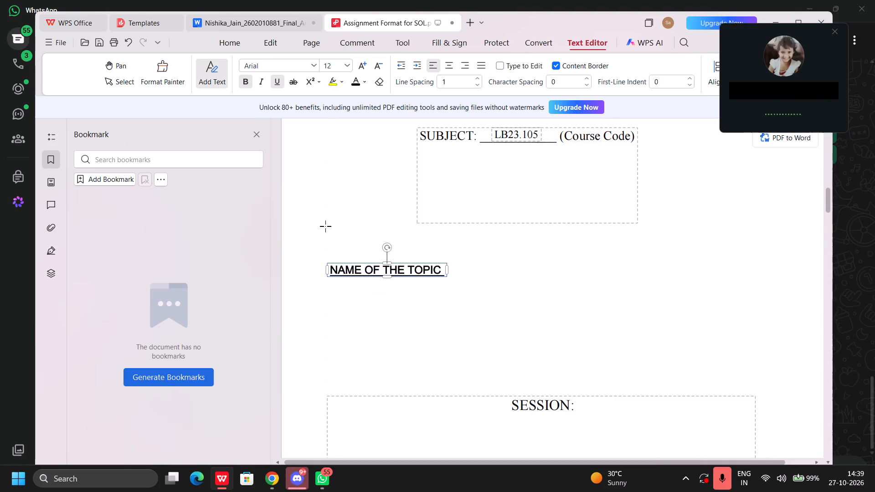
Remove the bold formatting from the NAME OF THE TOPIC text.
click(245, 82)
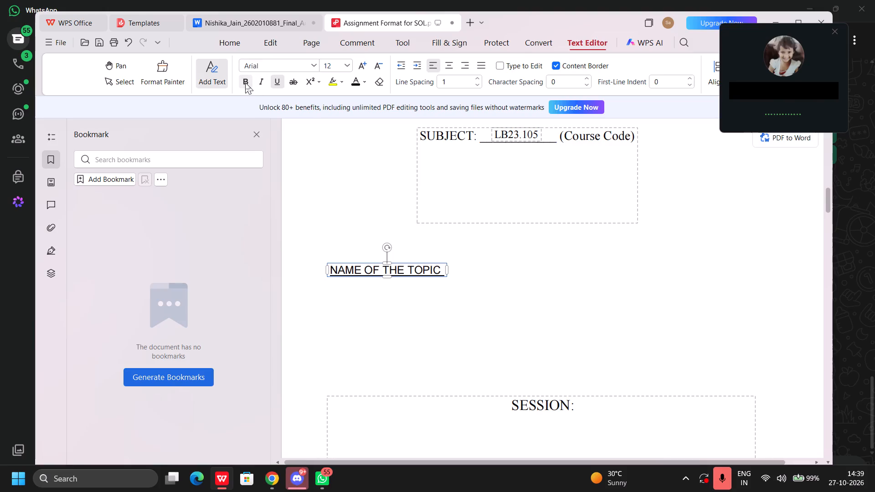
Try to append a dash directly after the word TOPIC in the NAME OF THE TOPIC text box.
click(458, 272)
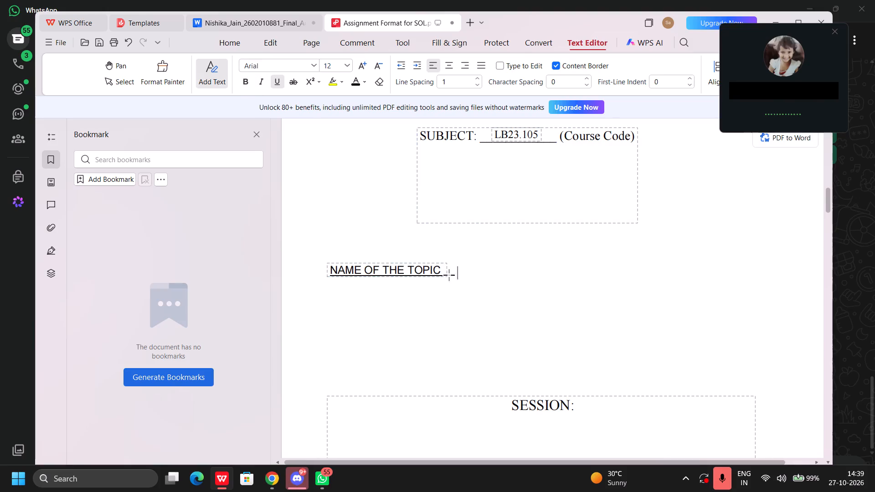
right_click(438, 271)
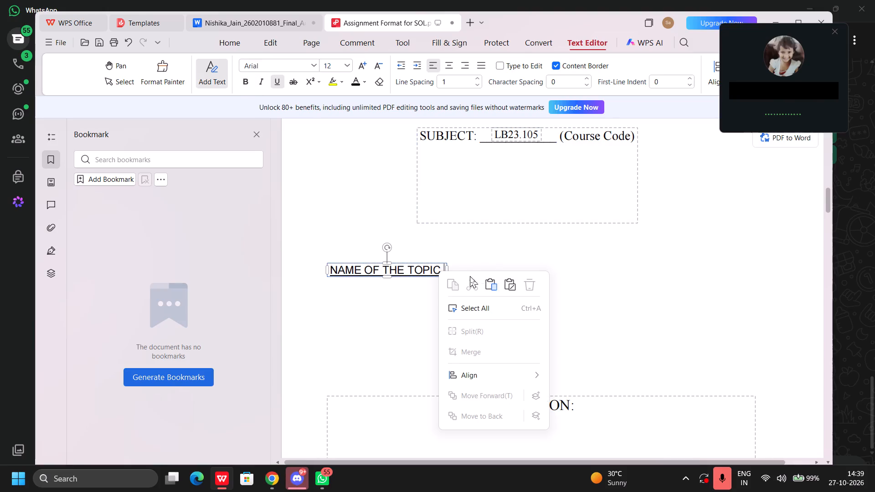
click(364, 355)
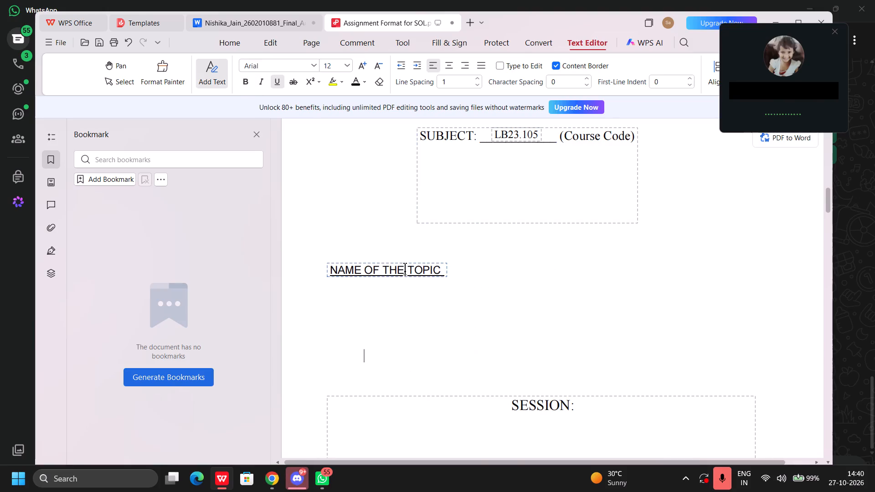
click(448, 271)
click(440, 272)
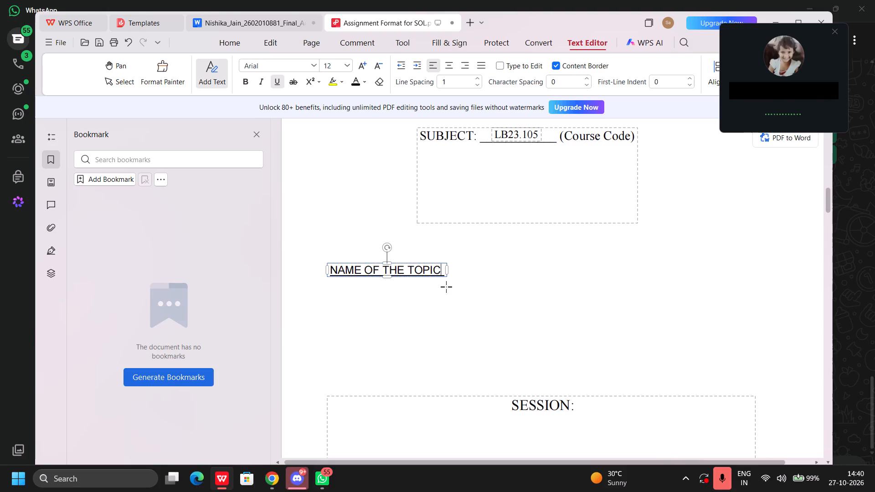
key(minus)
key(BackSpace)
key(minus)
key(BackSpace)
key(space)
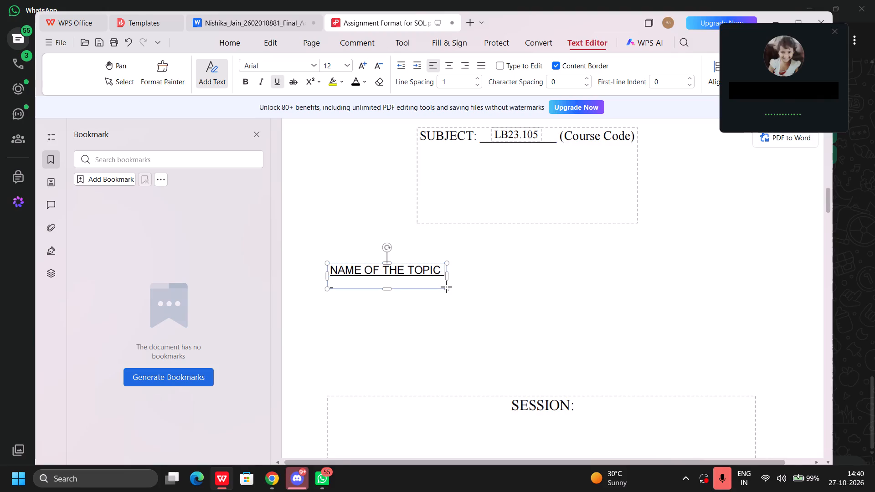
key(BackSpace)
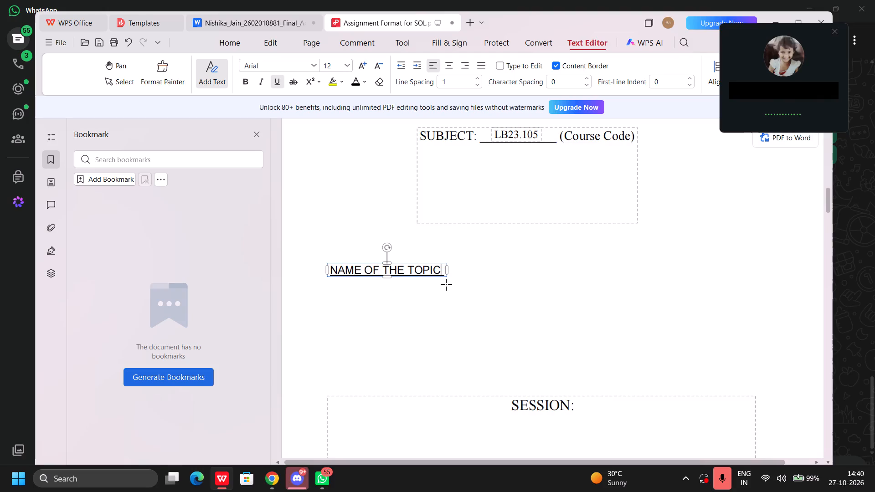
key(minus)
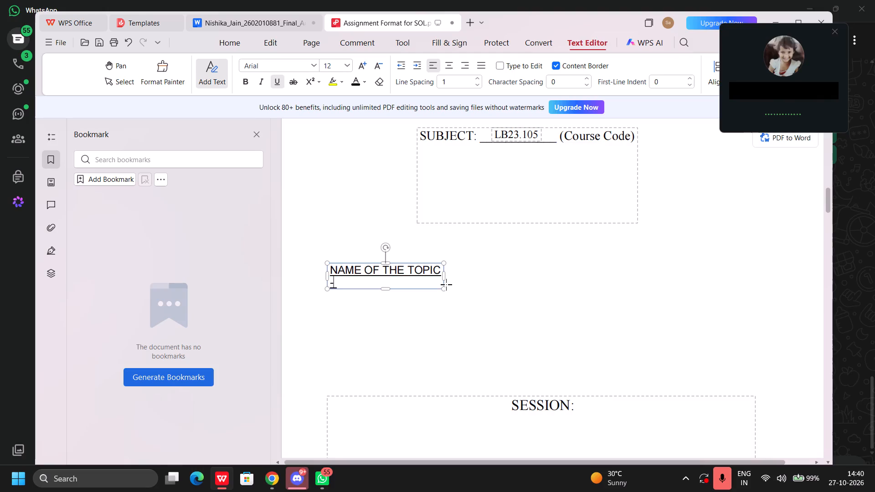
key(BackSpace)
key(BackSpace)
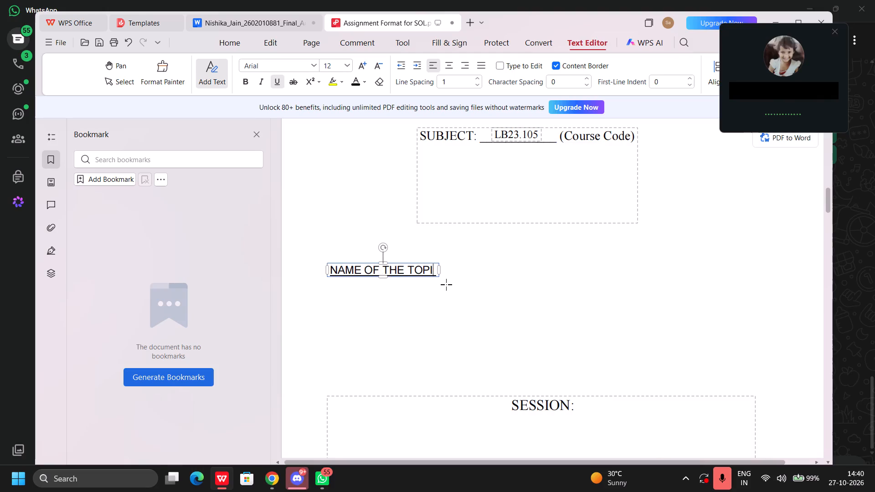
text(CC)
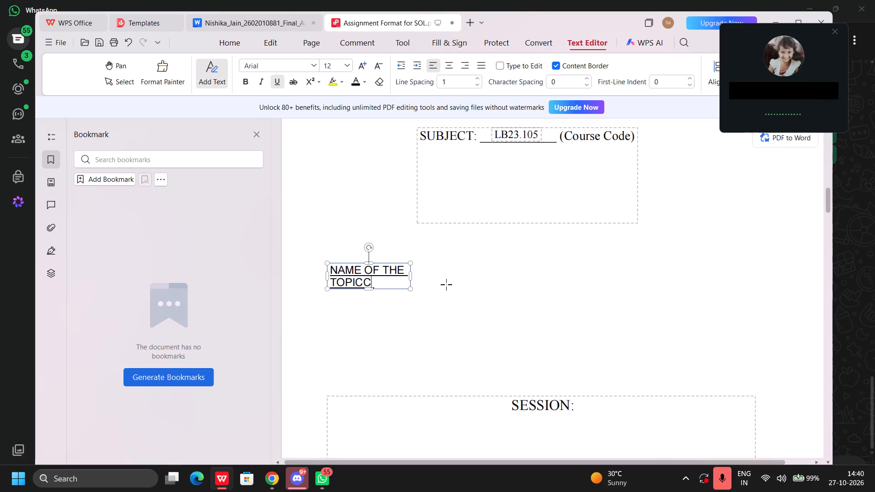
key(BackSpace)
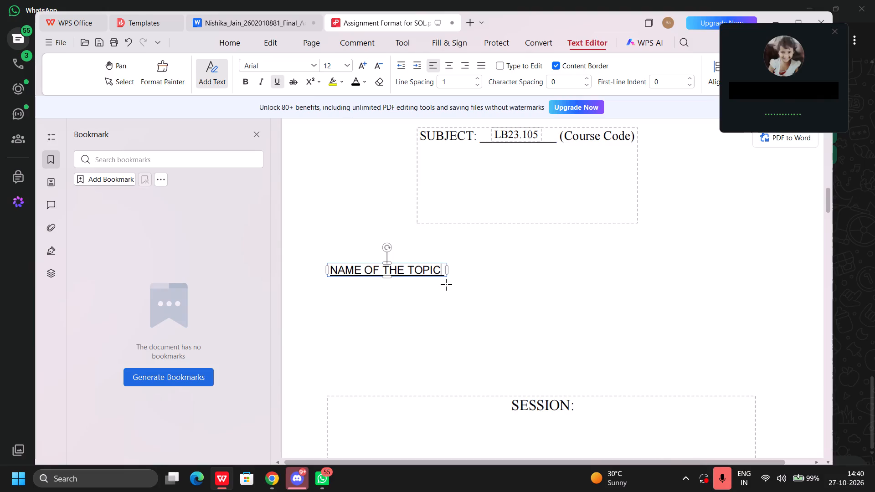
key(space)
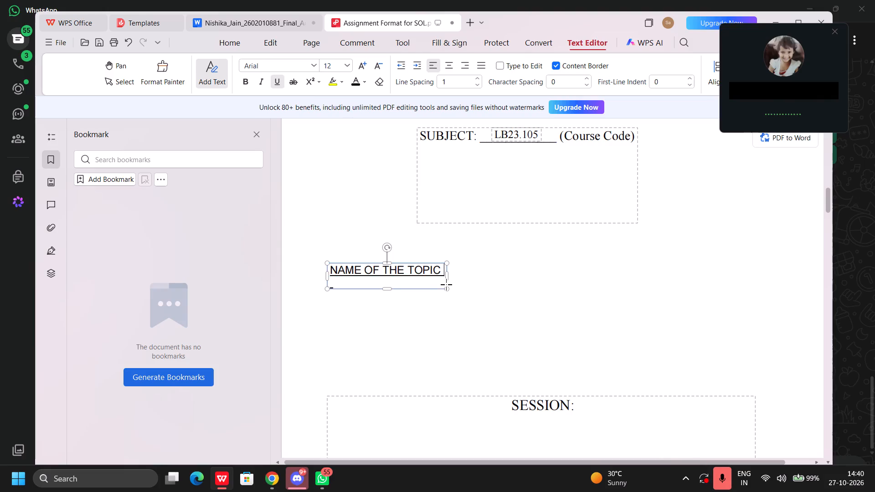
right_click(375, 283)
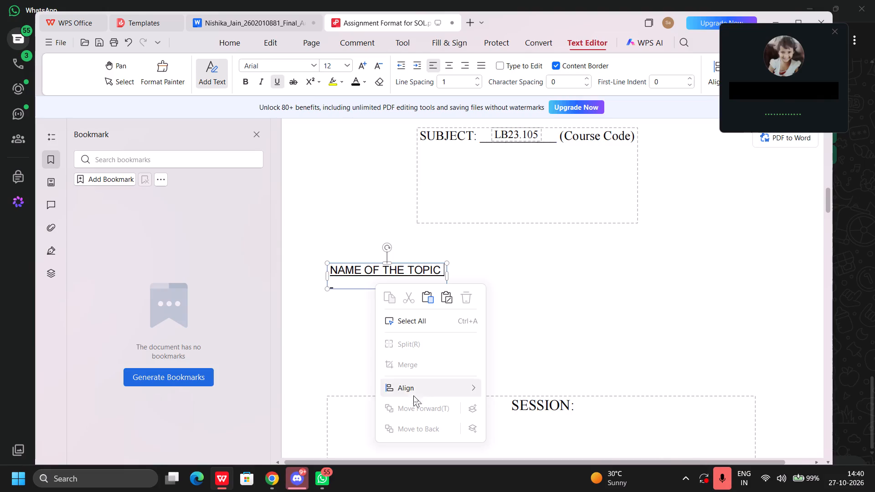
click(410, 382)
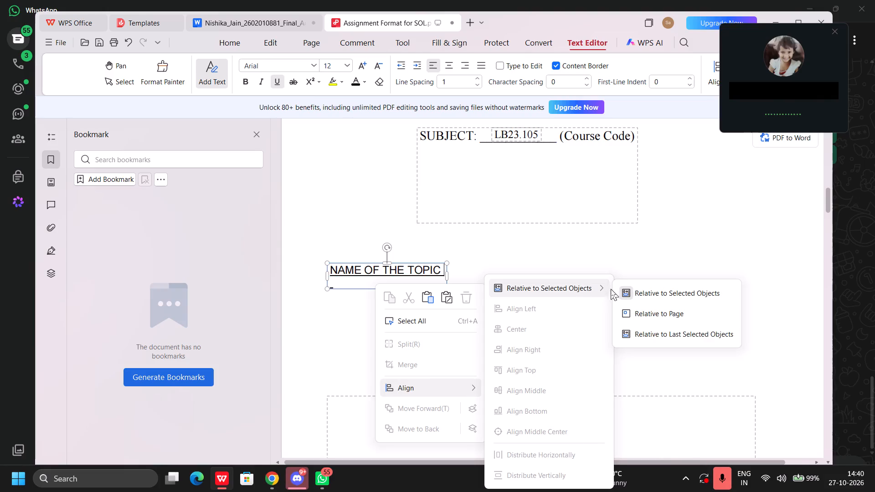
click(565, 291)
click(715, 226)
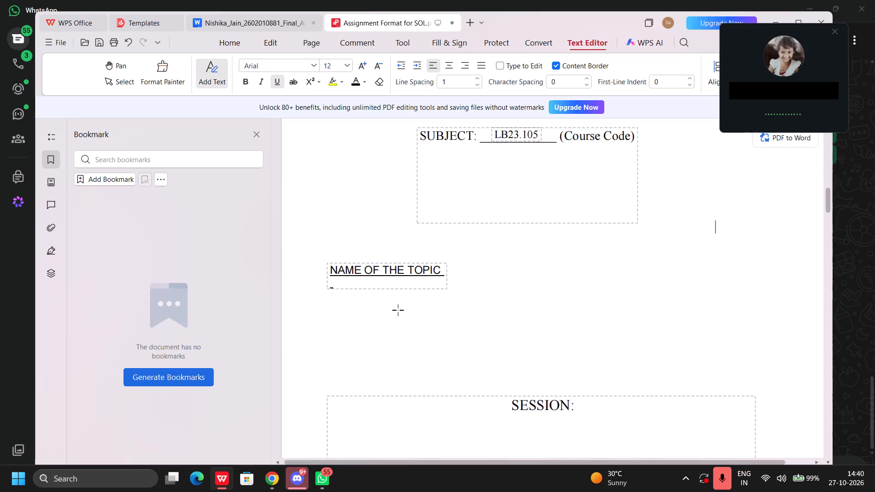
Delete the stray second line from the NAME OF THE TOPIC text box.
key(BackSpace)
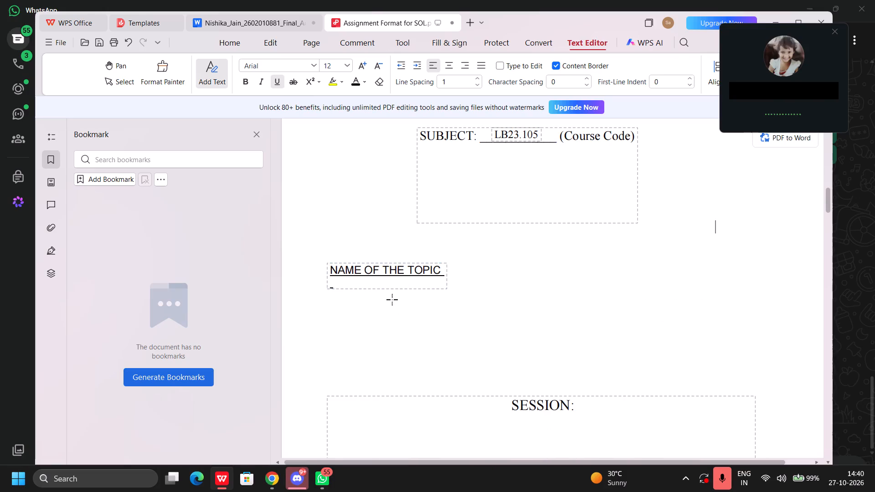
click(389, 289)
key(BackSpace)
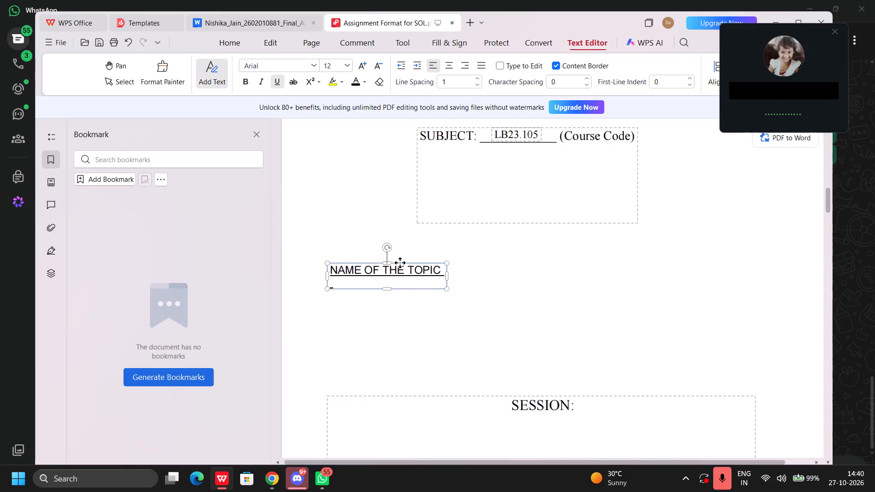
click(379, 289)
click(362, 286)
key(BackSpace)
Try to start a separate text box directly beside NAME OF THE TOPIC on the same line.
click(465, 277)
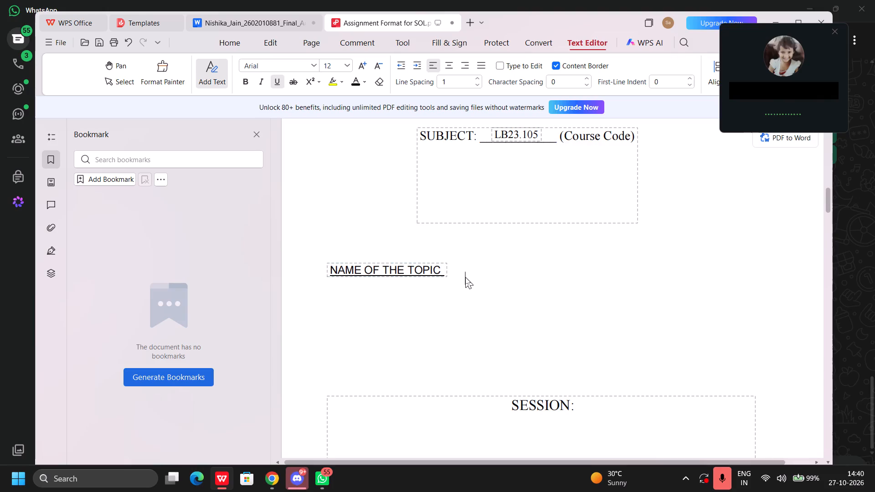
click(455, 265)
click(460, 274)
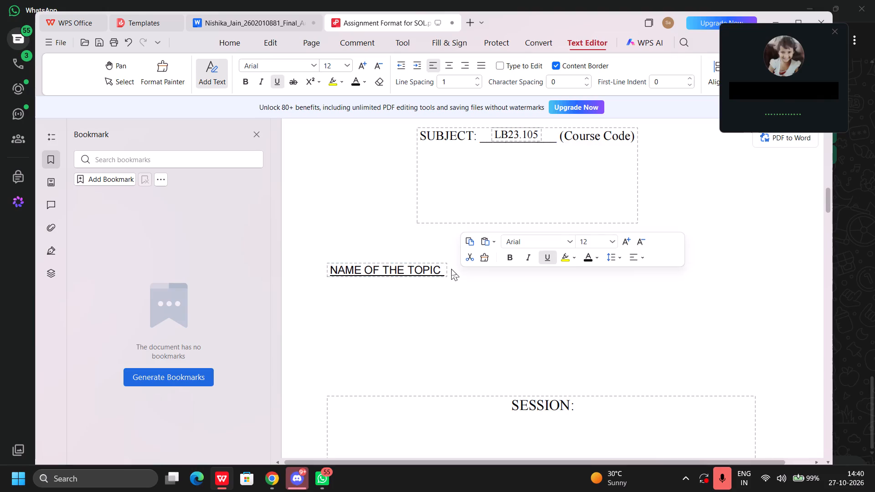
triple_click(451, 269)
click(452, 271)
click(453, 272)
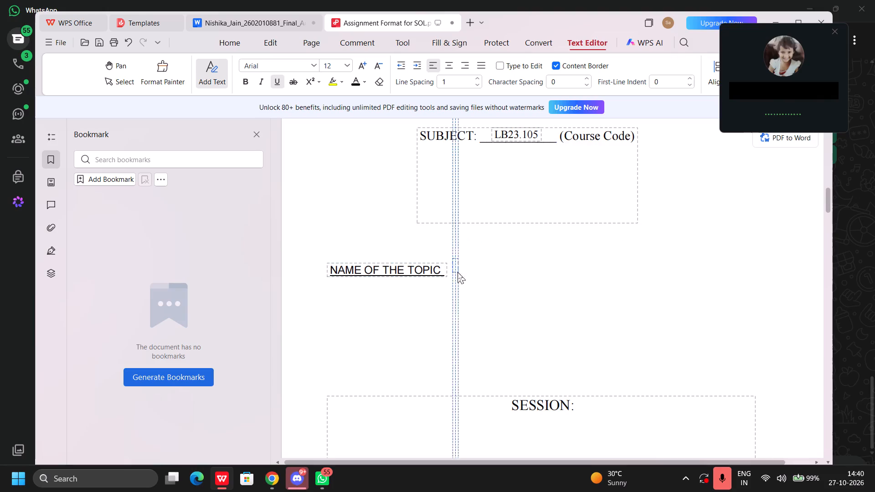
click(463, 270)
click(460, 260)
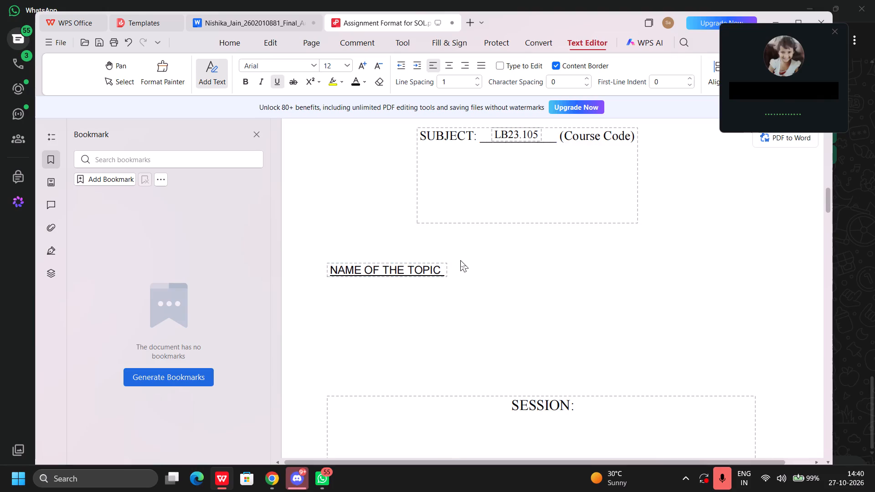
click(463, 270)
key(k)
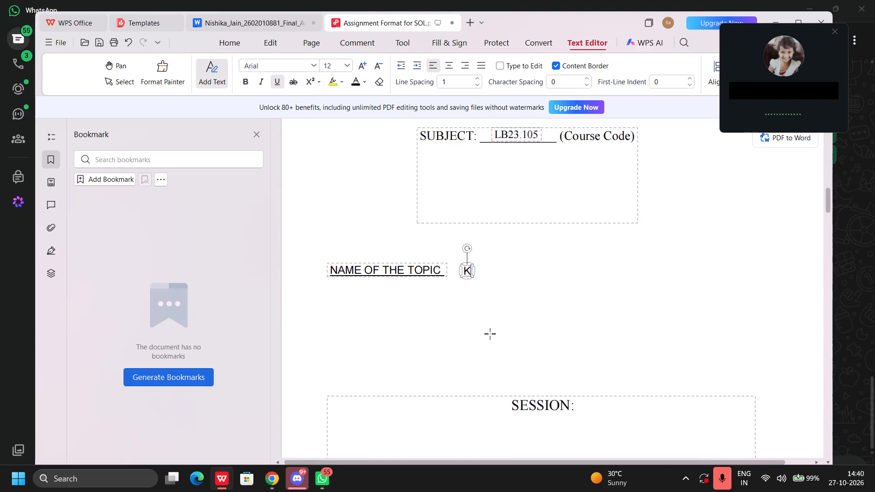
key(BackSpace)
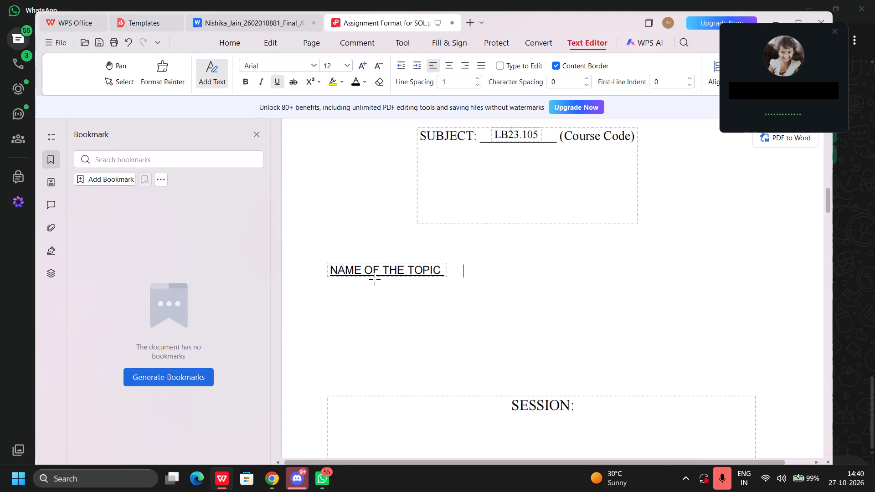
Shift the NAME OF THE TOPIC text box a little to the left on the same line.
drag(381, 278, 365, 292)
drag(328, 270, 309, 284)
click(371, 304)
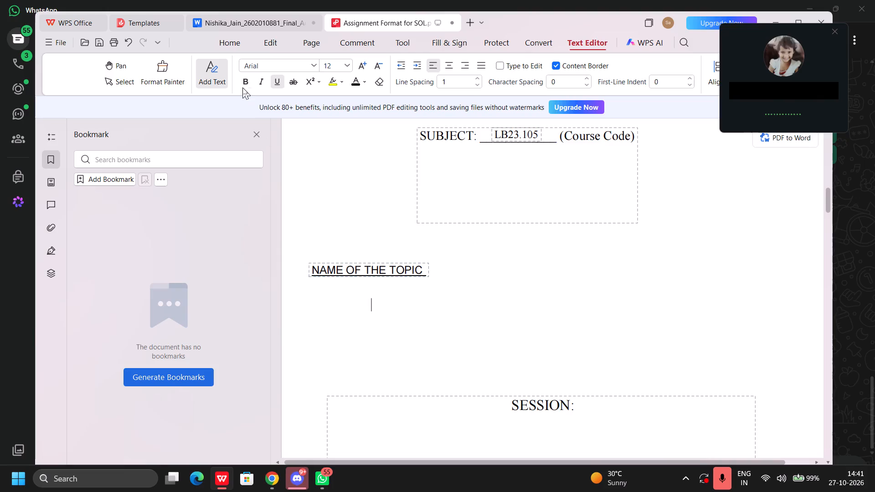
Increase the font size of the NAME OF THE TOPIC text to 14.
click(365, 62)
click(375, 272)
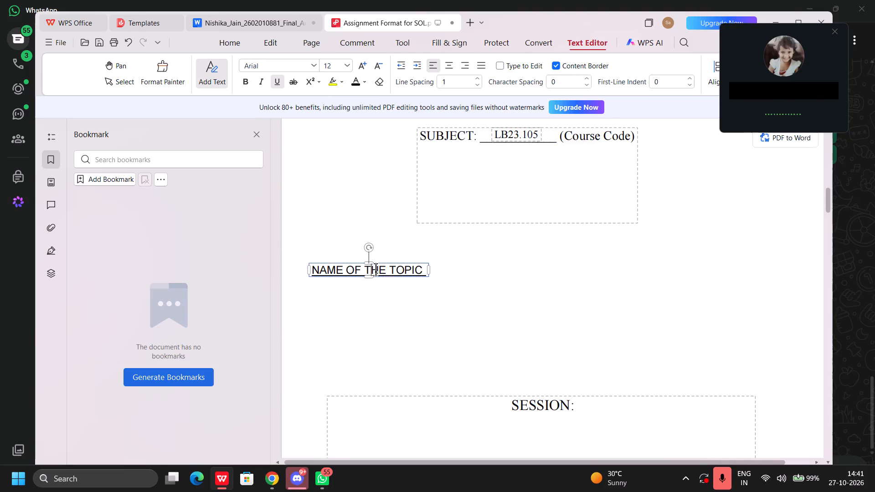
right_click(377, 272)
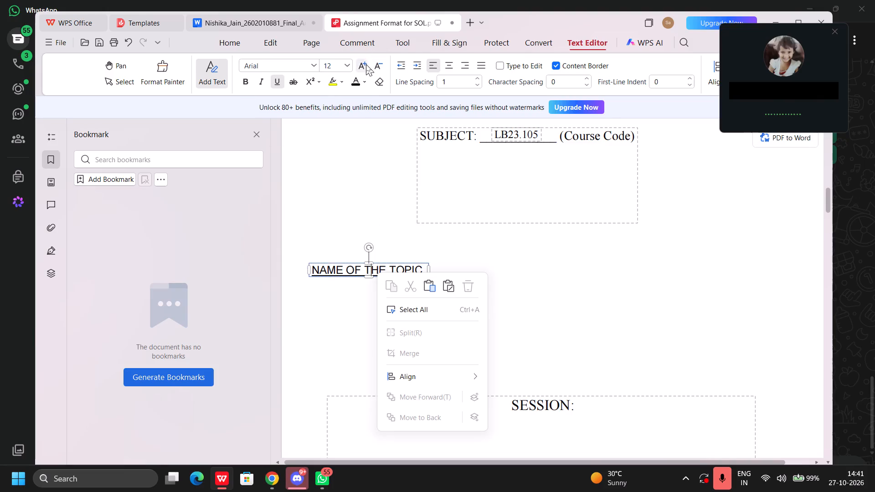
triple_click(366, 61)
double_click(366, 61)
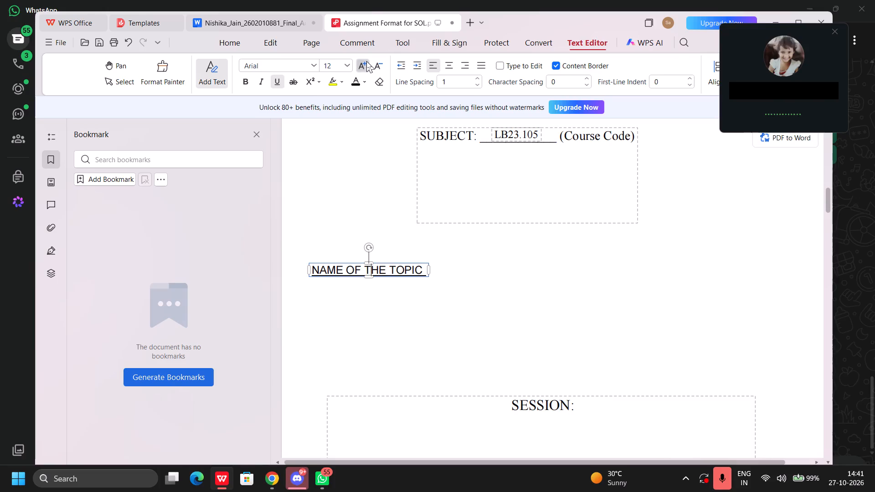
drag(303, 270, 420, 271)
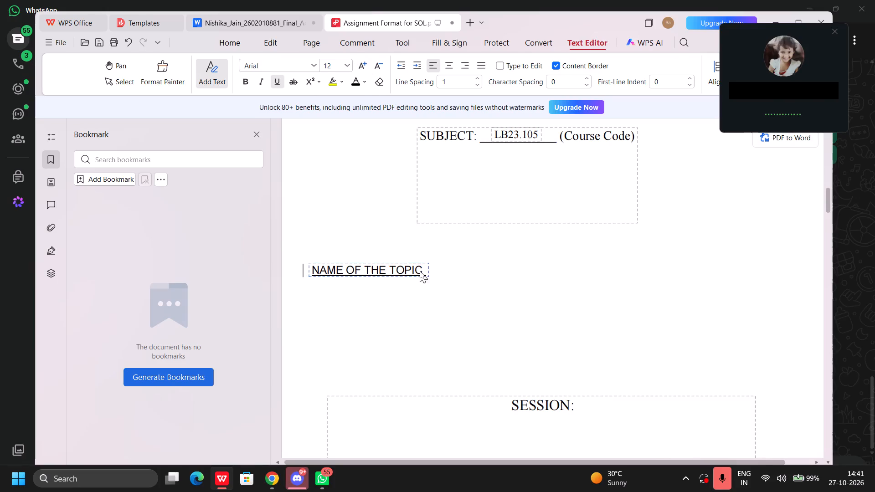
drag(314, 272, 421, 271)
right_click(419, 271)
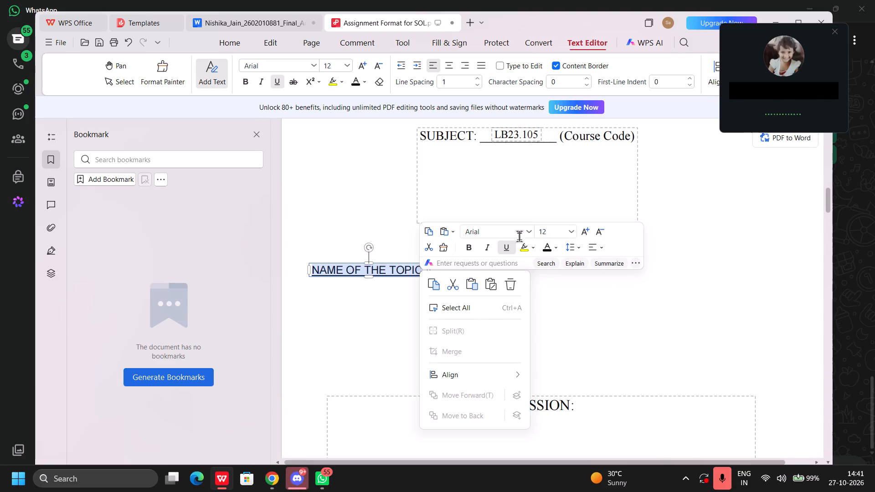
click(584, 231)
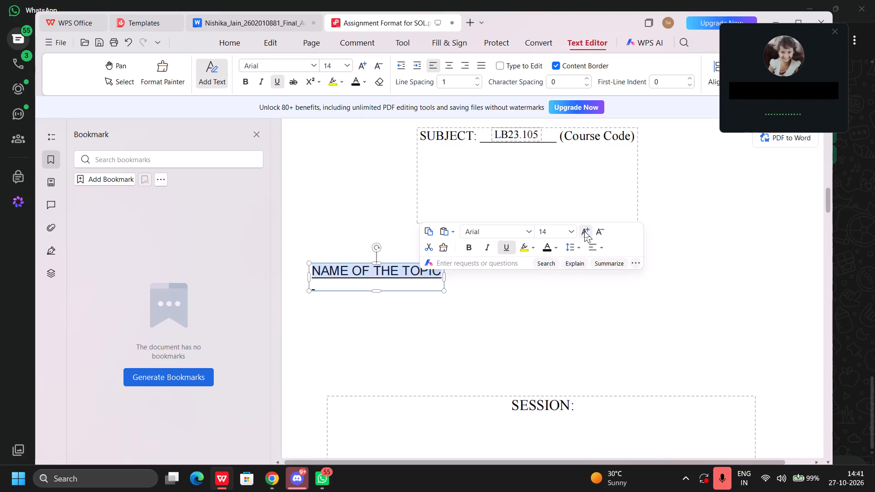
click(466, 364)
Delete the stray trailing character that wrapped onto a second line in the NAME OF THE TOPIC text box.
click(453, 273)
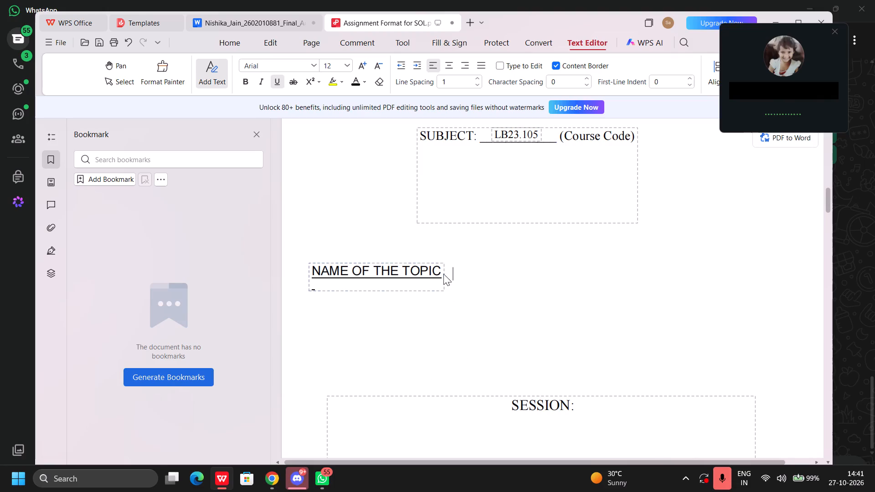
click(381, 292)
click(320, 286)
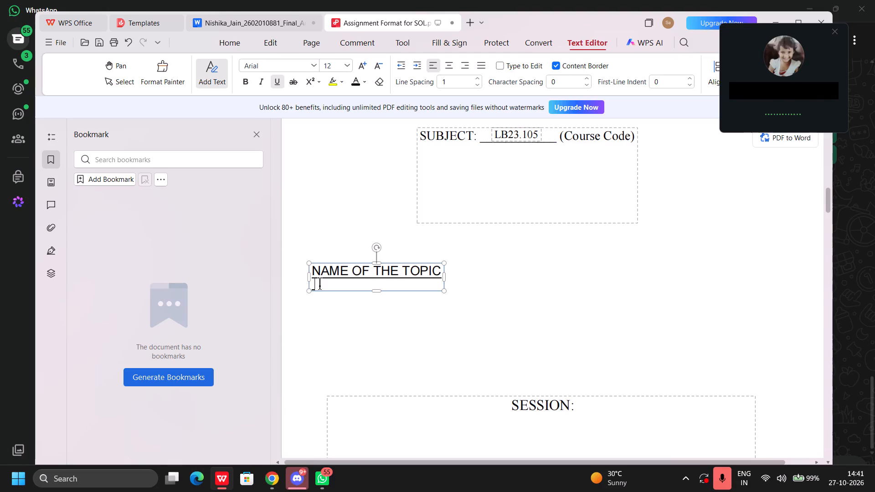
key(BackSpace)
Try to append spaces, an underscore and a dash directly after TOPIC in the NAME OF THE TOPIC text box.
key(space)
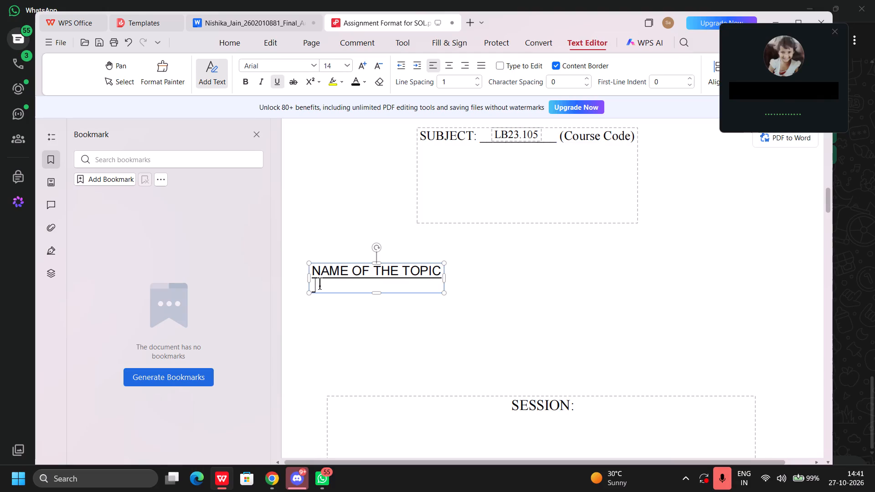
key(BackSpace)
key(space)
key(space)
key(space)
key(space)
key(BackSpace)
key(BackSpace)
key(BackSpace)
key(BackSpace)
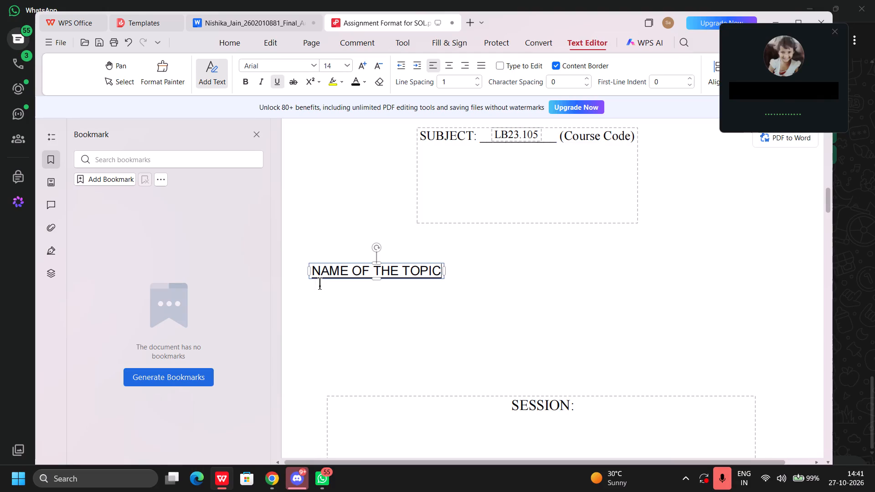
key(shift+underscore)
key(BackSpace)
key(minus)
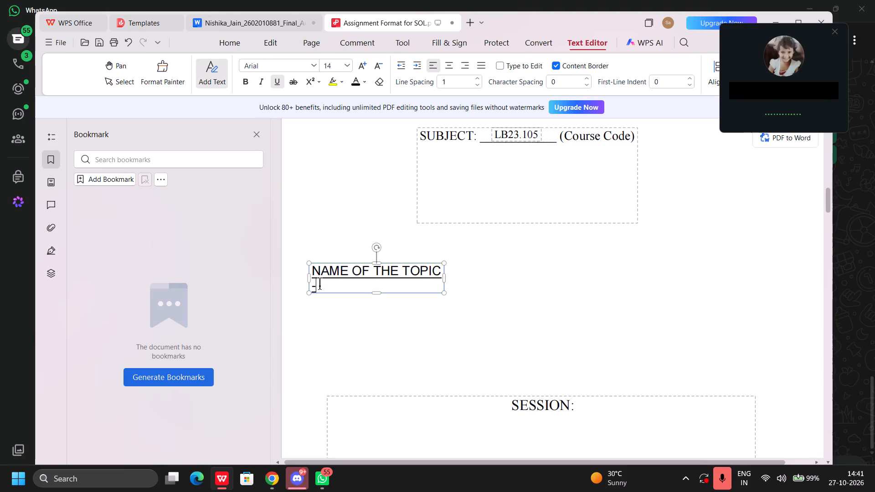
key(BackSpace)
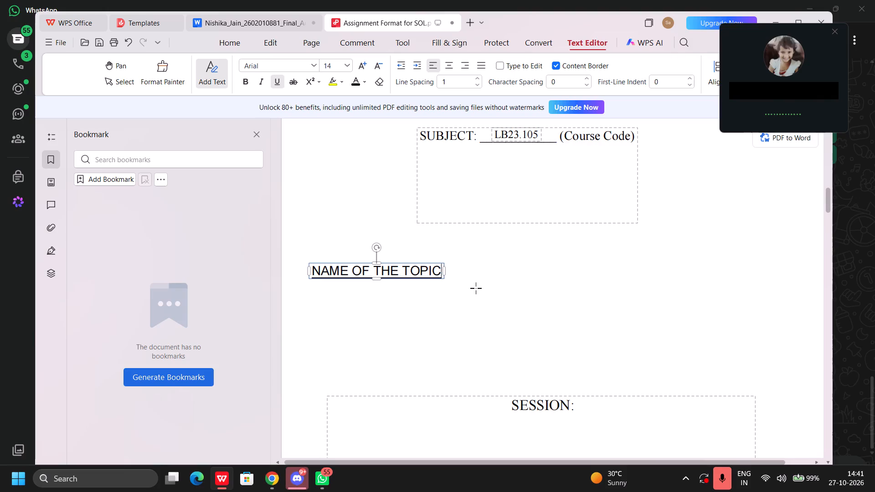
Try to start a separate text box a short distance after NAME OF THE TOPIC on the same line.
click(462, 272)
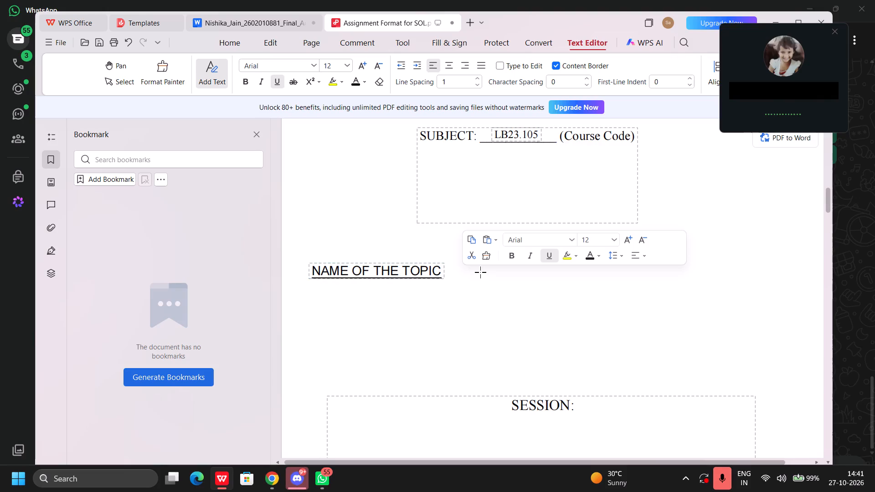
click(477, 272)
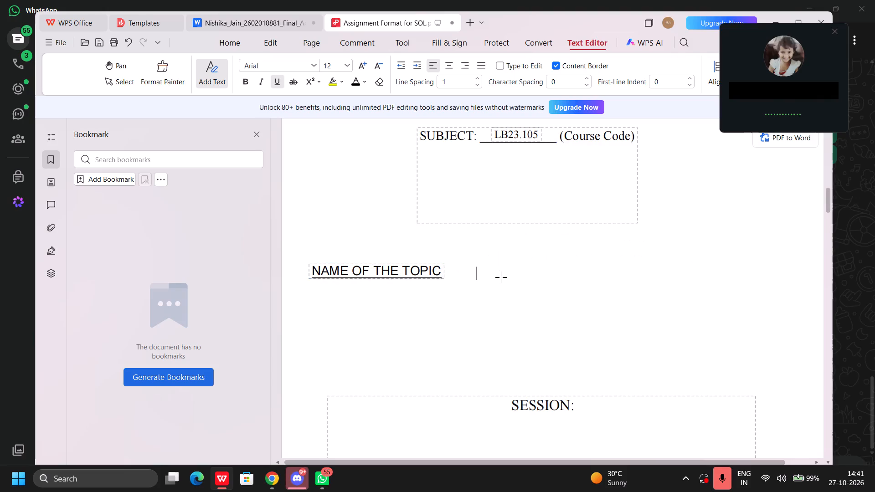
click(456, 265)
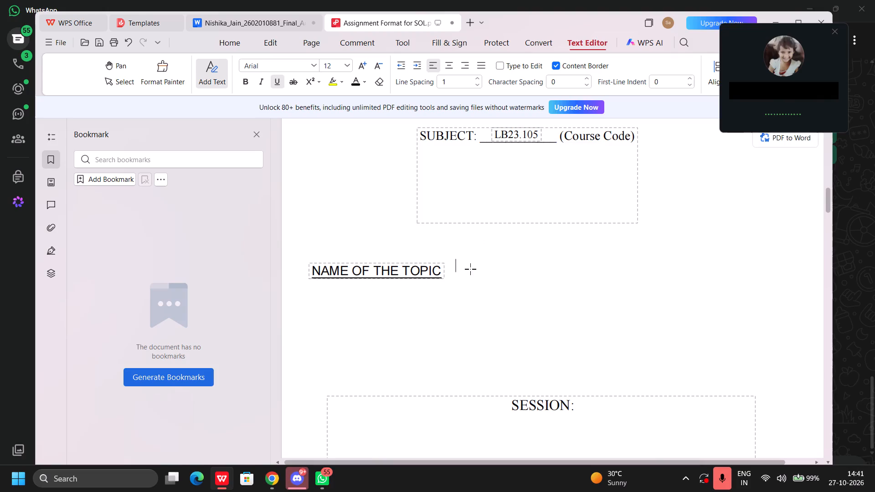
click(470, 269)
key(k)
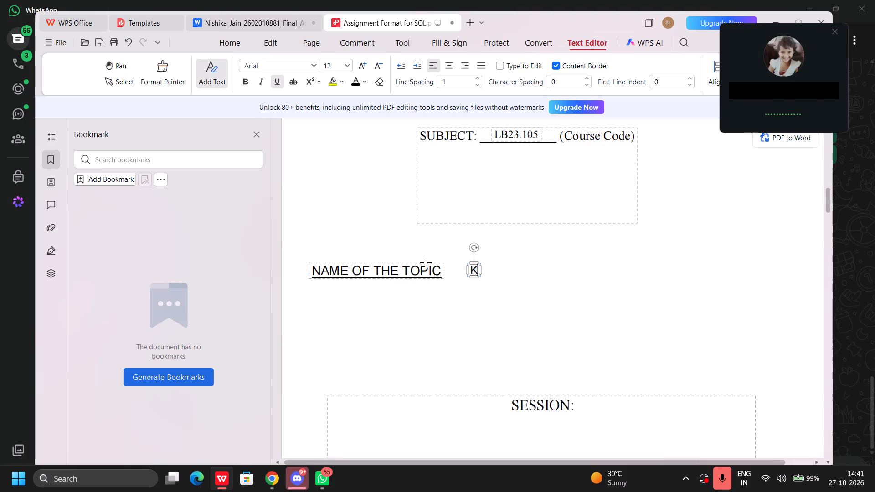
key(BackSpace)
Start a separate text box directly after NAME OF THE TOPIC on the same line and enter a colon in it.
click(455, 270)
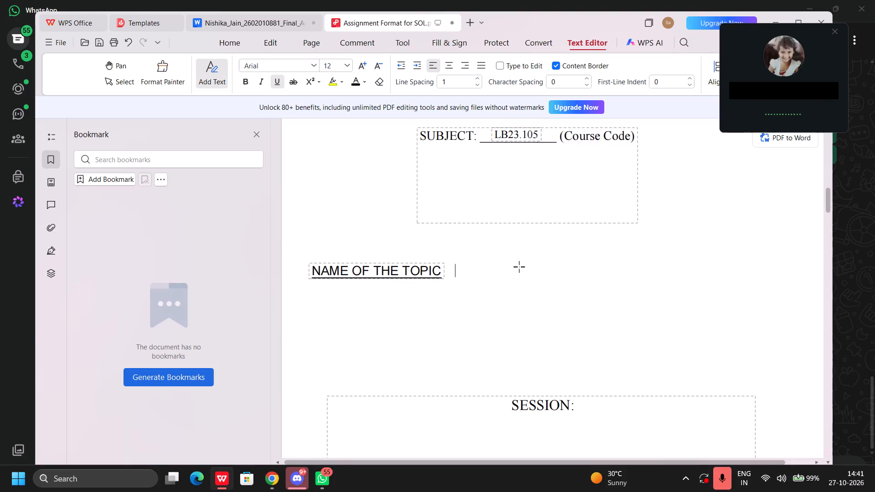
click(448, 270)
key(minus)
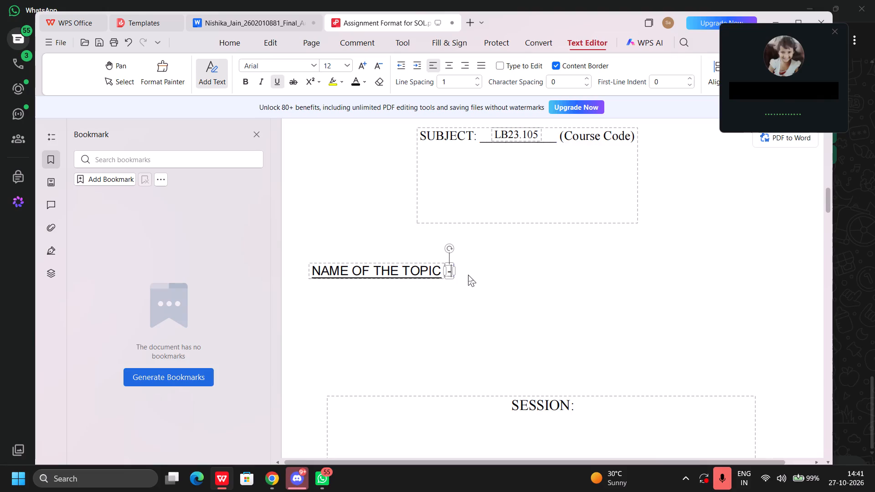
key(minus)
key(BackSpace)
key(BackSpace)
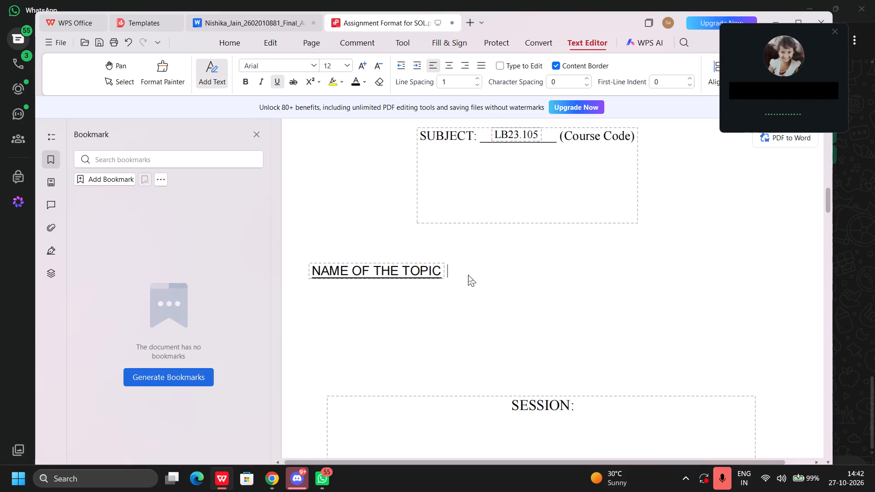
key(shift+colon)
key(space)
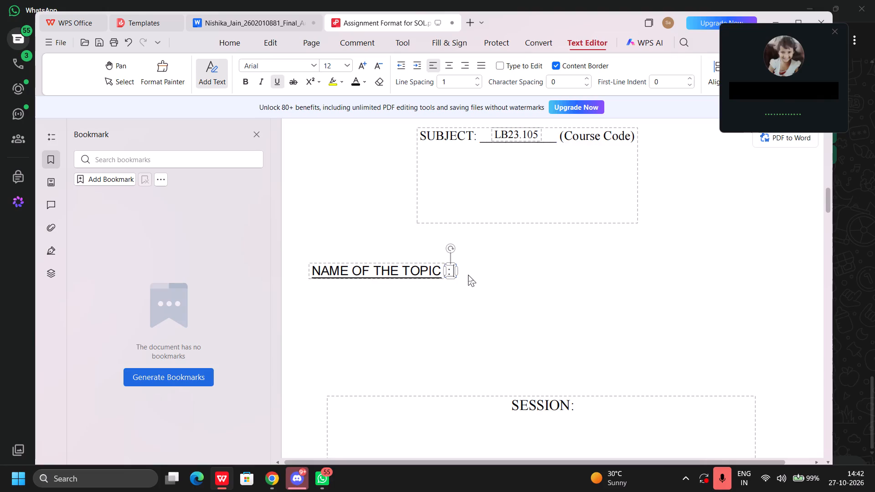
key(BackSpace)
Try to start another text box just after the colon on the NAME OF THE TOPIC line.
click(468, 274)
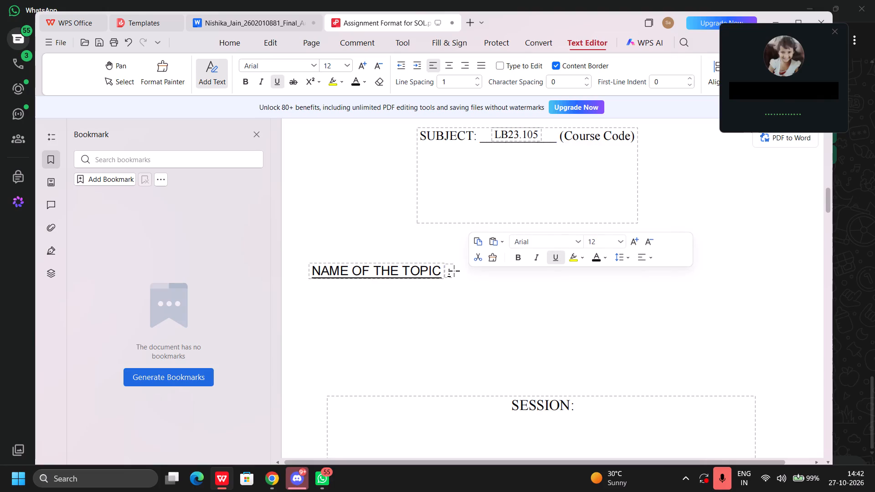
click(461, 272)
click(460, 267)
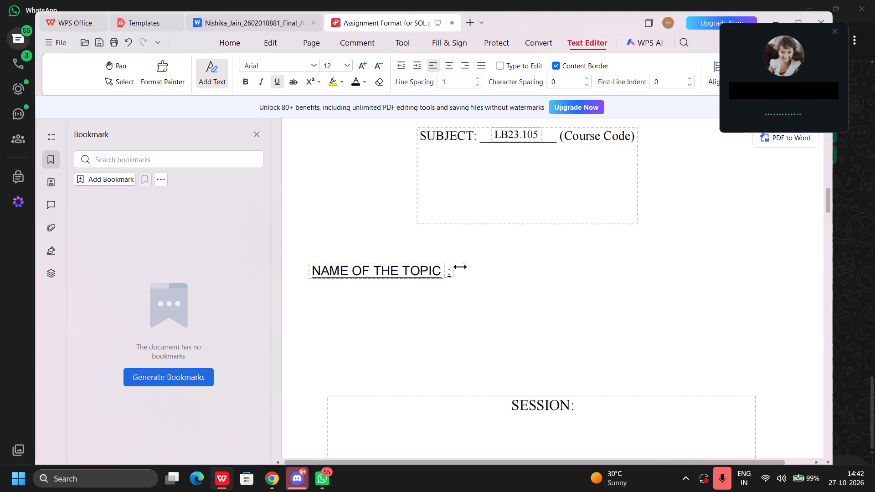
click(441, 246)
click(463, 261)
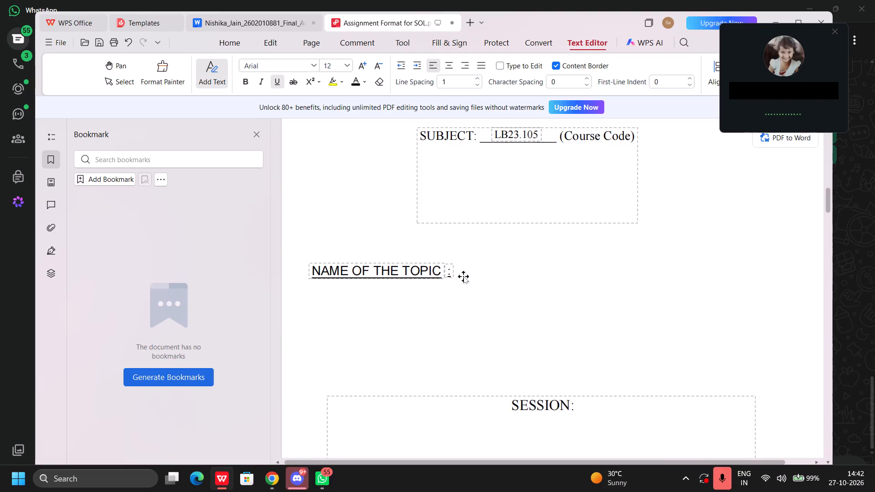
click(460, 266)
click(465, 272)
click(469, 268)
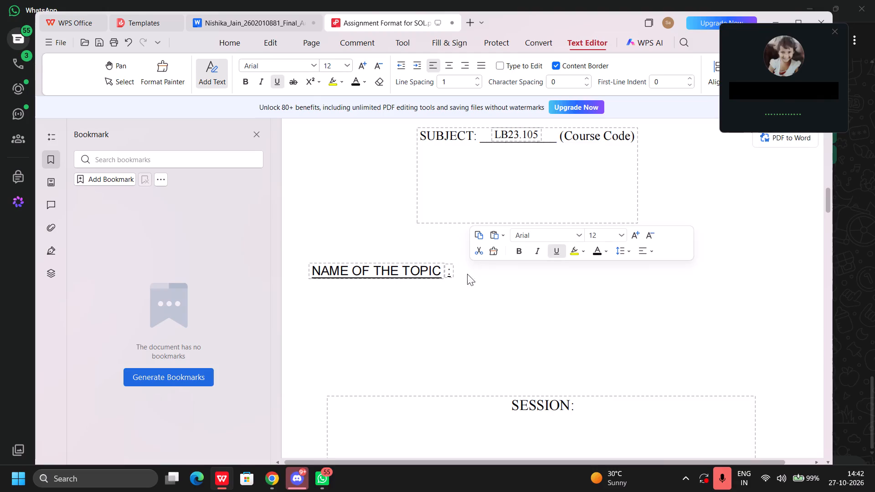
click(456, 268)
Add two spaces and the topic FINAL ACCOUNTS WITH ADJUSTMENTS after the colon in its text box.
click(449, 268)
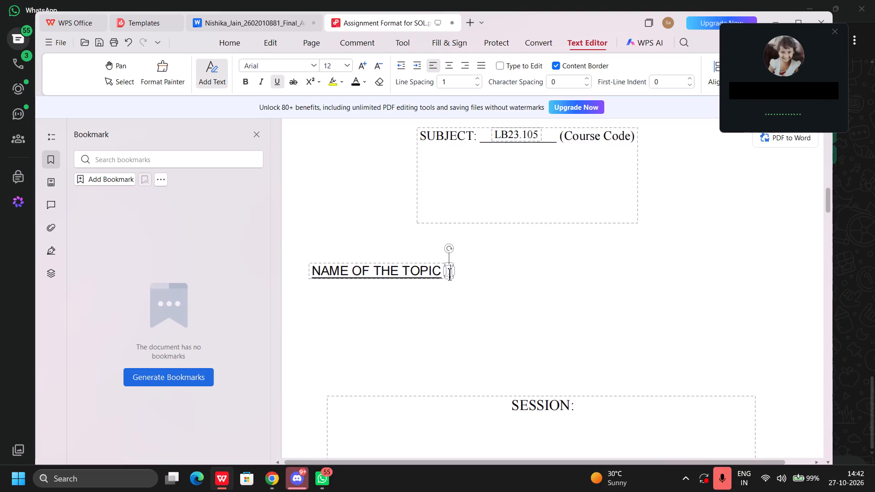
key(space)
key(space)
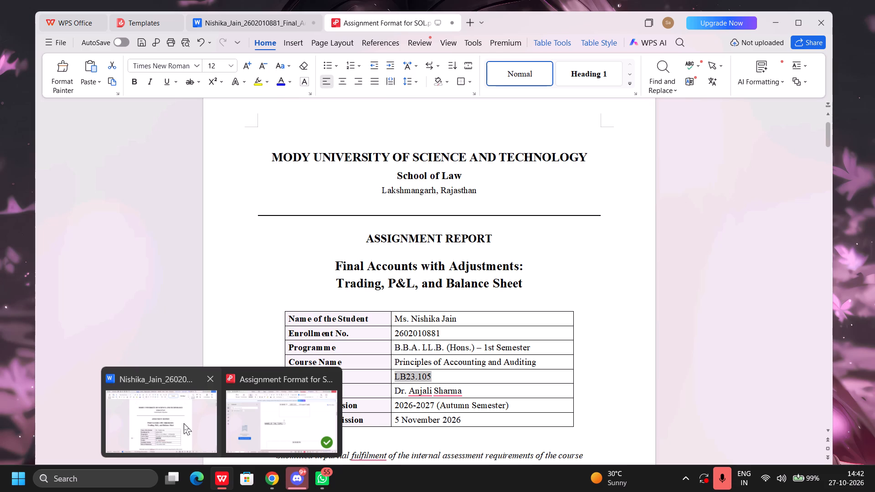
click(271, 434)
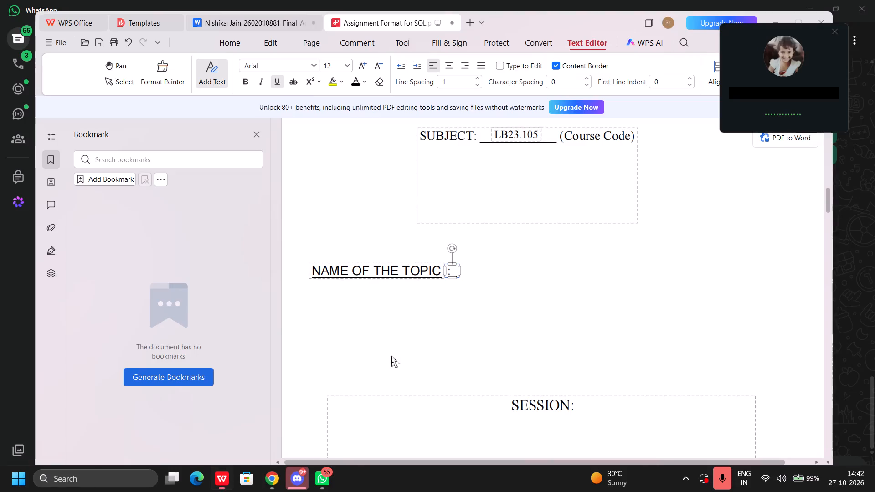
text(FINAL ACCOUT)
key(BackSpace)
text(NTS WITH ADJUST)
text(MENTS)
key(space)
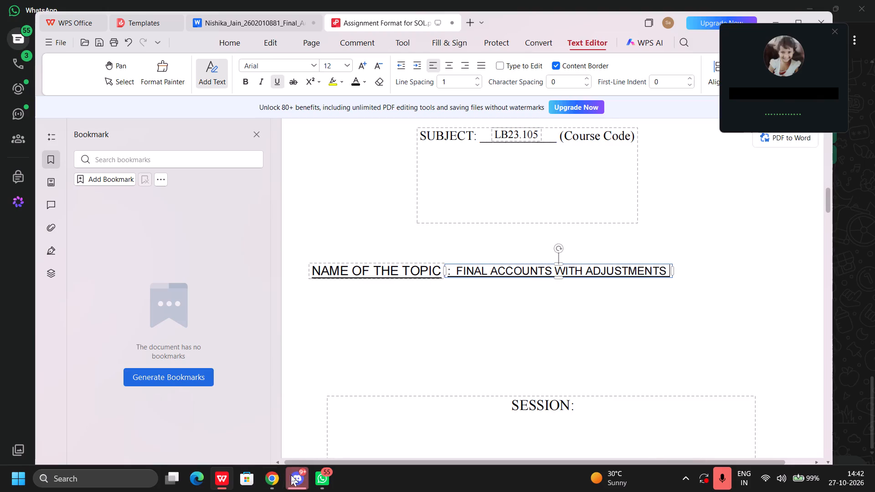
Check the full title in the assignment report document, return to the format PDF and add a colon after ADJUSTMENTS on the topic line.
click(180, 430)
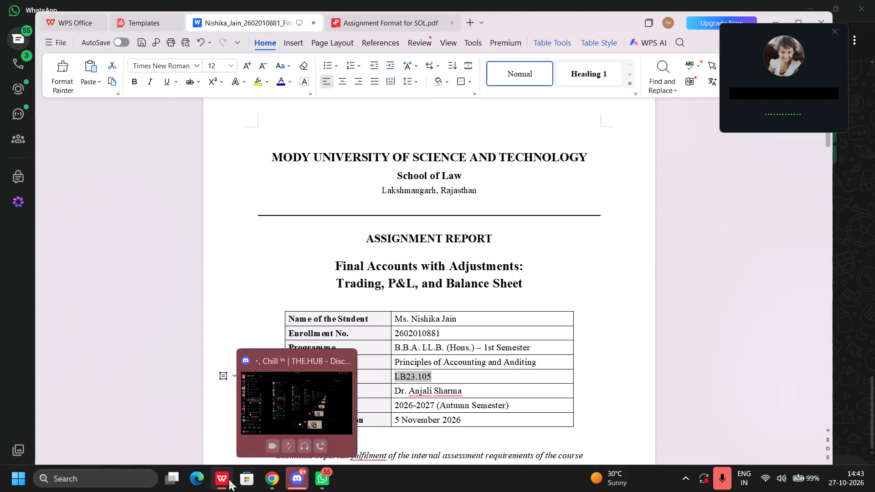
click(248, 434)
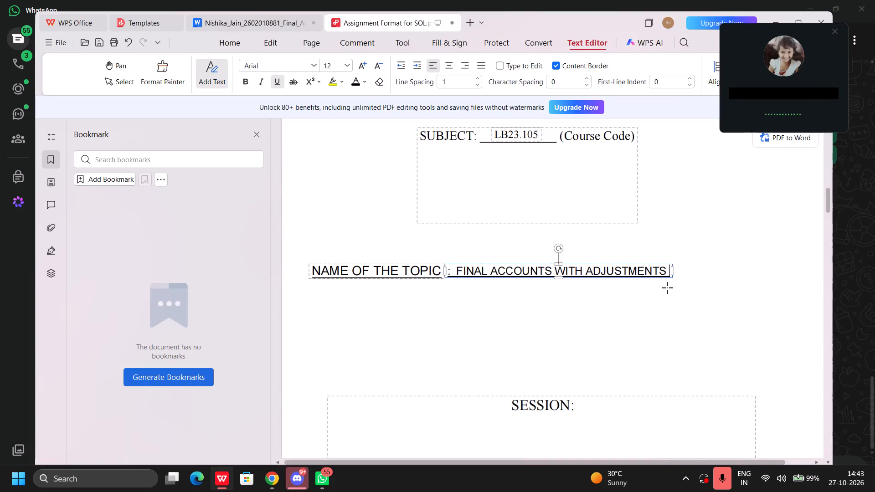
click(456, 285)
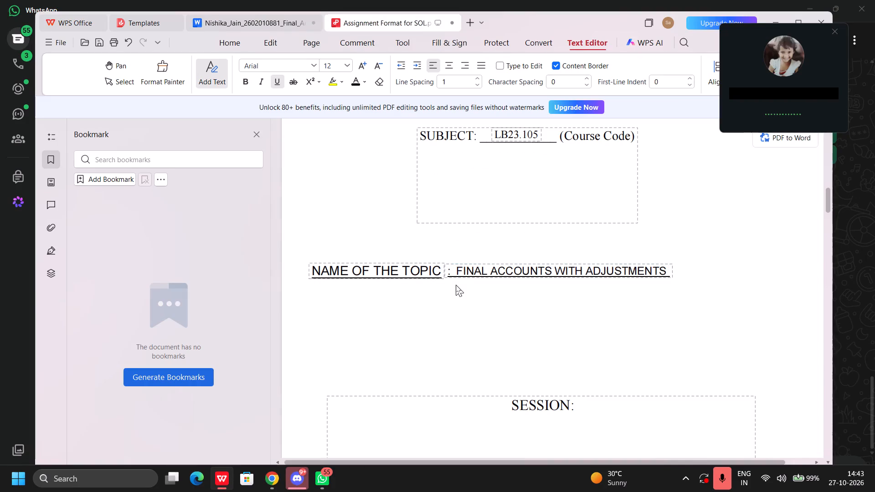
click(668, 275)
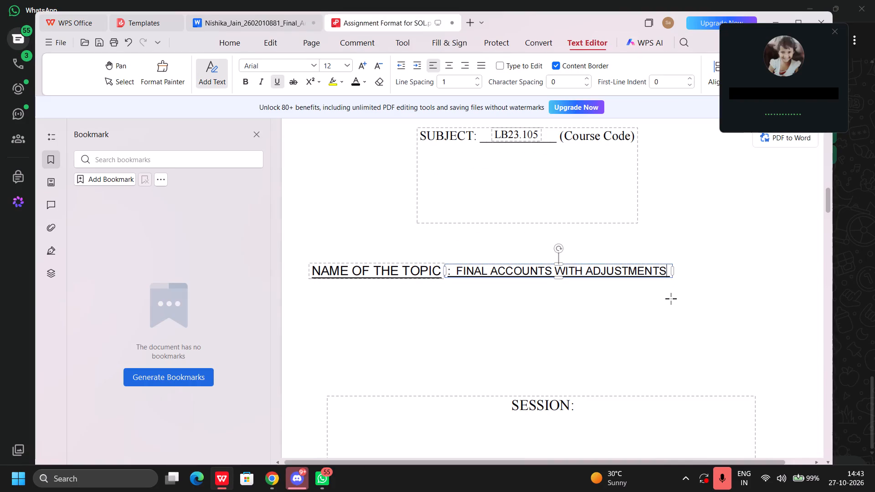
key(shift+colon)
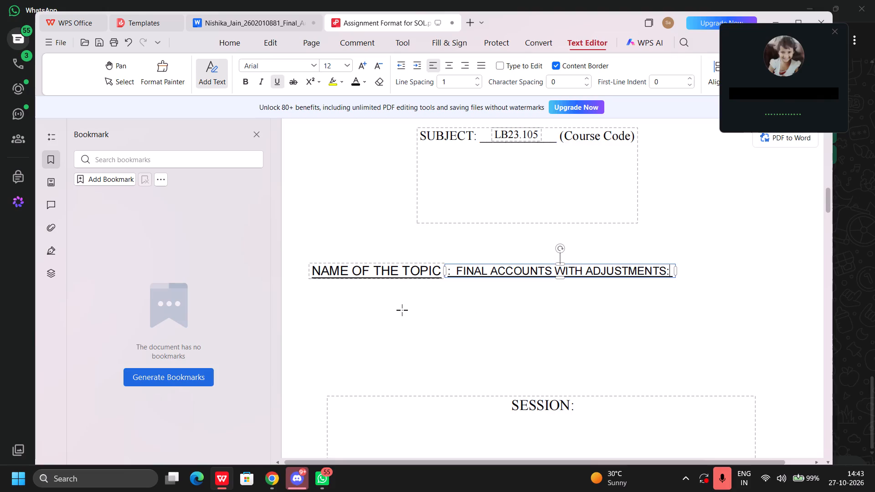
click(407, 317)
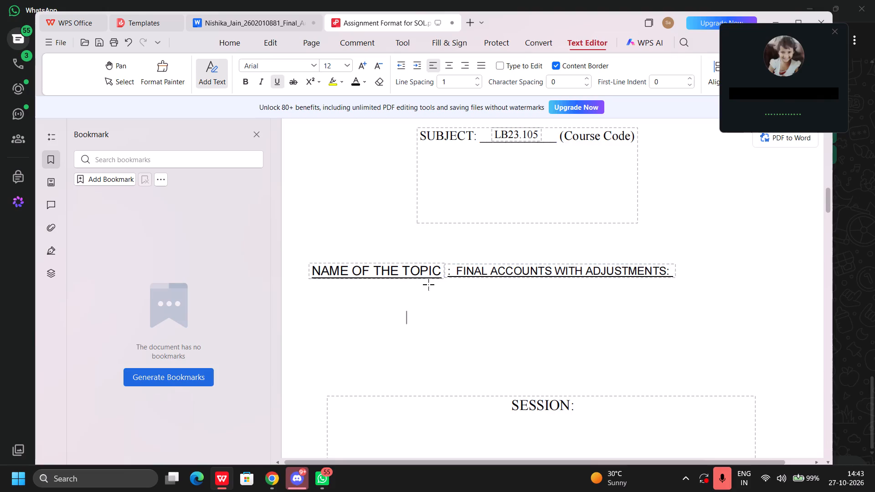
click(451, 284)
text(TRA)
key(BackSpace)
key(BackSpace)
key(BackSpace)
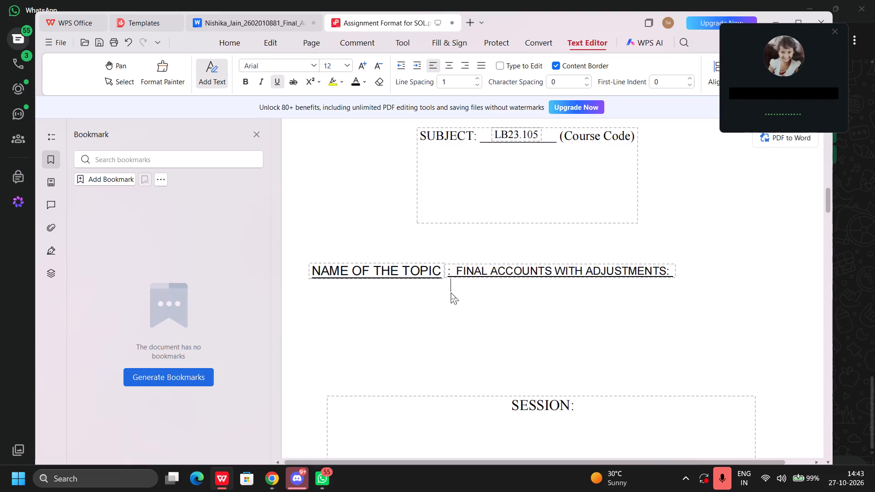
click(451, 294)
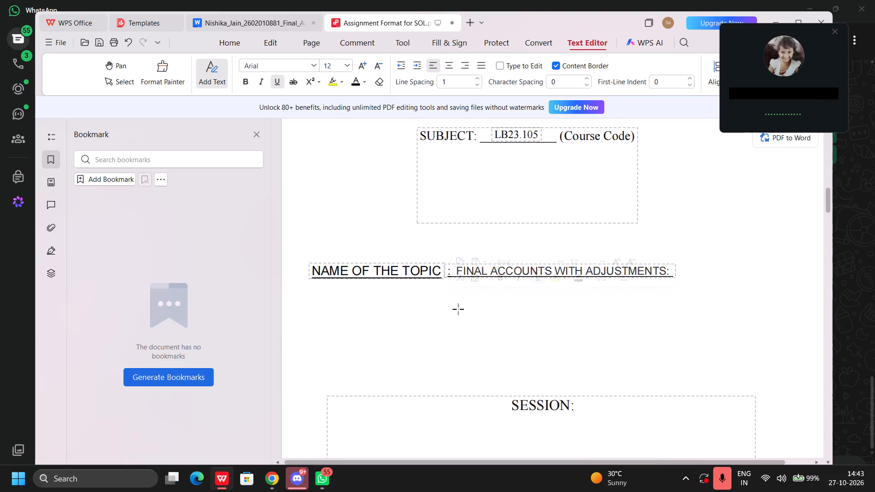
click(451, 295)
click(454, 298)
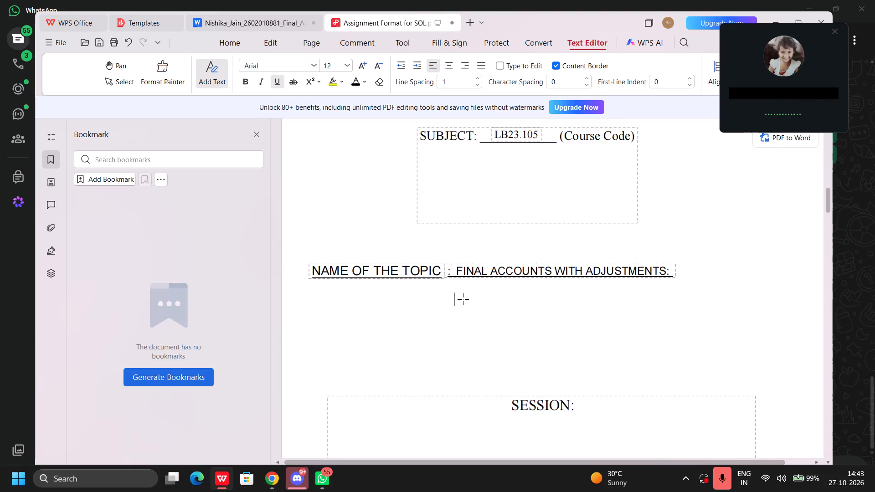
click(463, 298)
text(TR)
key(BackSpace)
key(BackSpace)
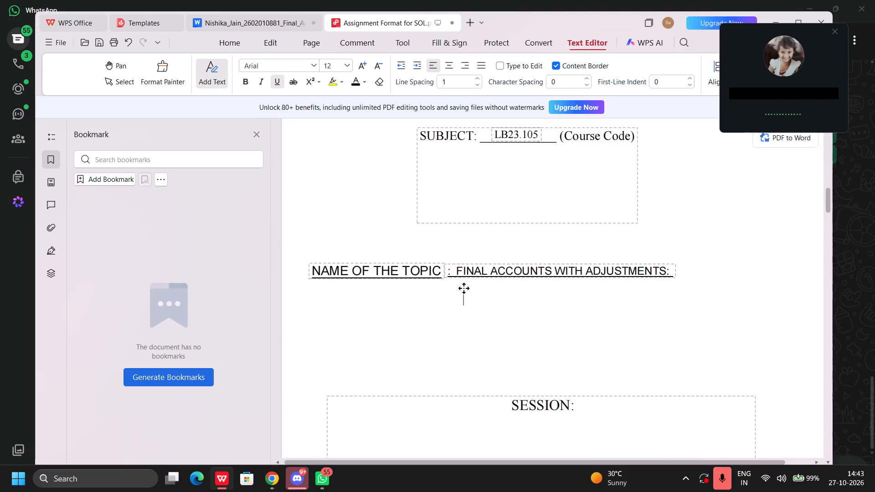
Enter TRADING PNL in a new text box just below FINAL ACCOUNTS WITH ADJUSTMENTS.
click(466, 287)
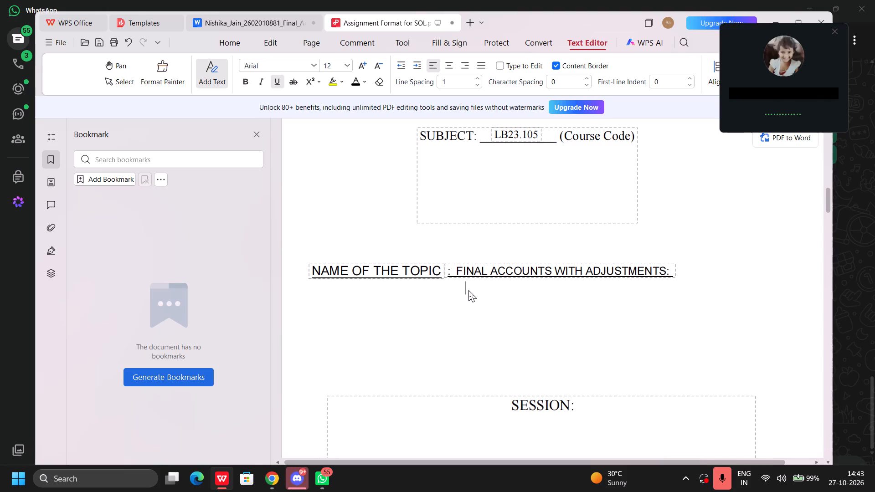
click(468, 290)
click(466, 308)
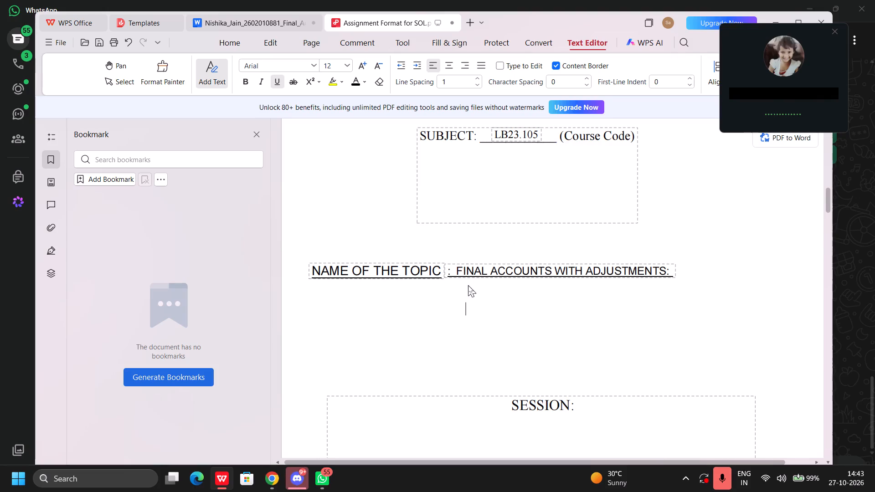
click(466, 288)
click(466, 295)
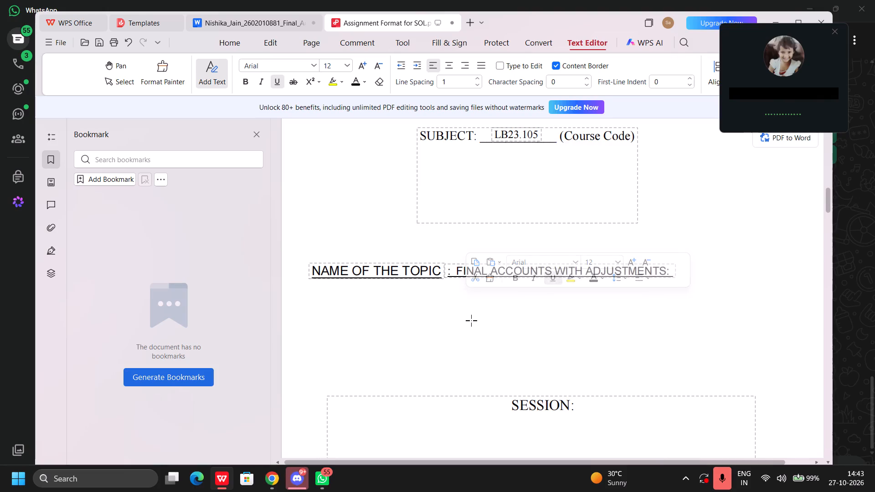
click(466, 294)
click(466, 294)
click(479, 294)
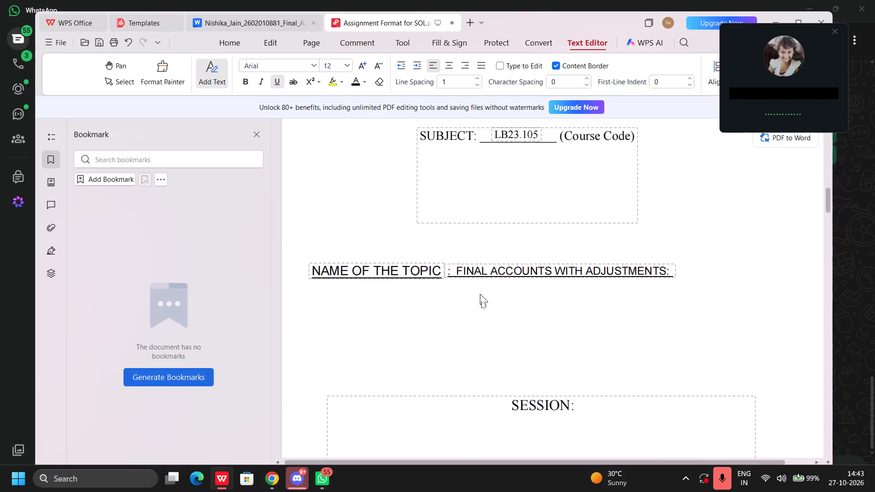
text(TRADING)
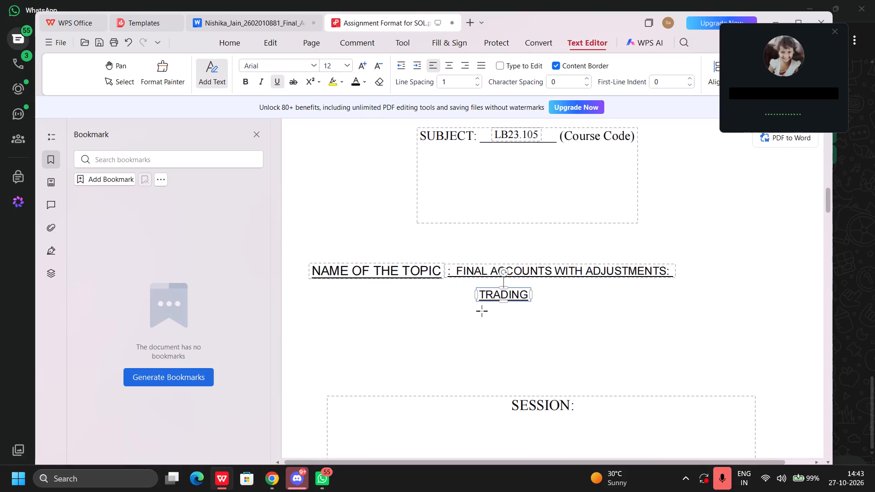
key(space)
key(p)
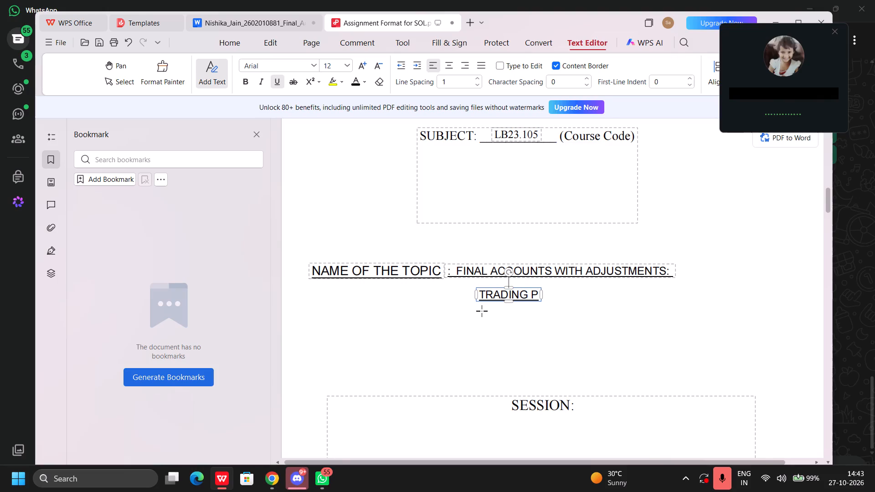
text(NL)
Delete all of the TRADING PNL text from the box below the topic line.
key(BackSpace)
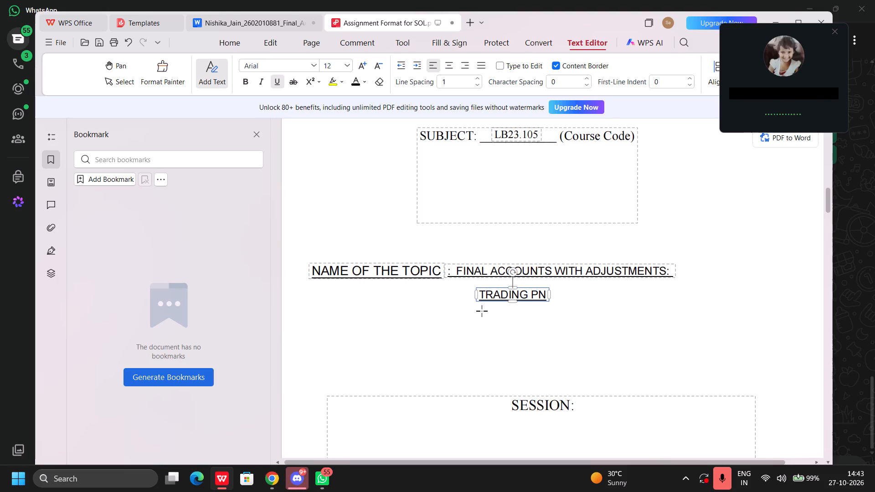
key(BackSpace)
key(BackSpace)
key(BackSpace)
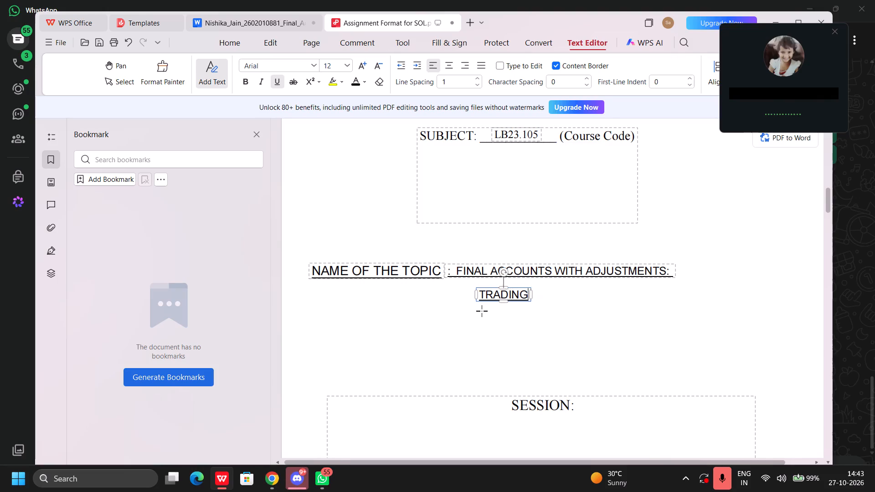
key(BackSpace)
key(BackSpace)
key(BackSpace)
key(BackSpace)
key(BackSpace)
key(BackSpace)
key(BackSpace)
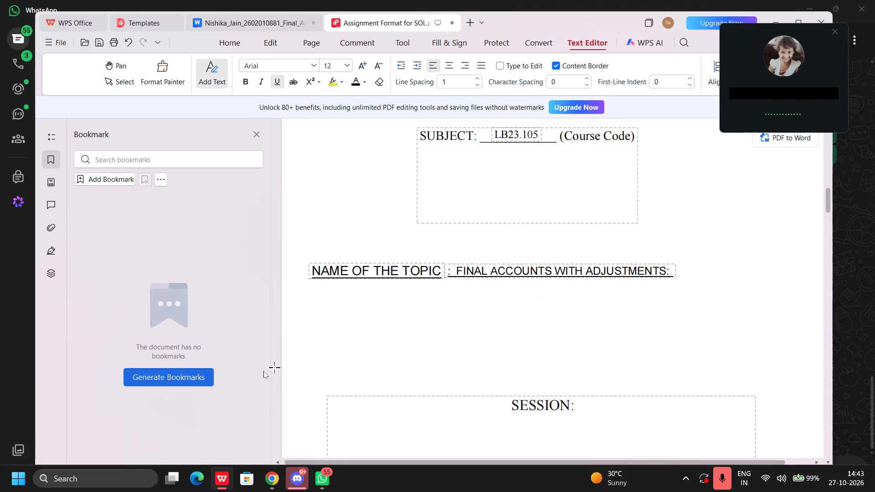
Copy the subtitle line "Trading, P&L, and Balance Sheet" from the assignment report document's title page.
click(191, 435)
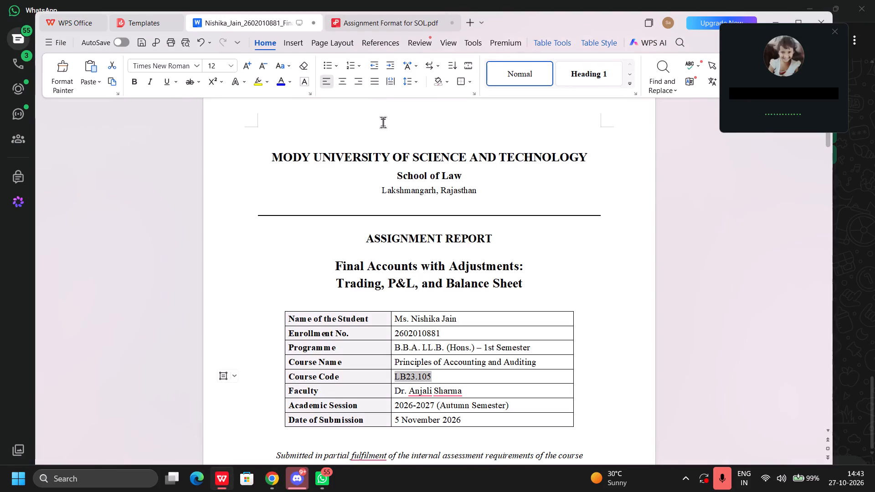
drag(334, 285, 531, 280)
right_click(531, 280)
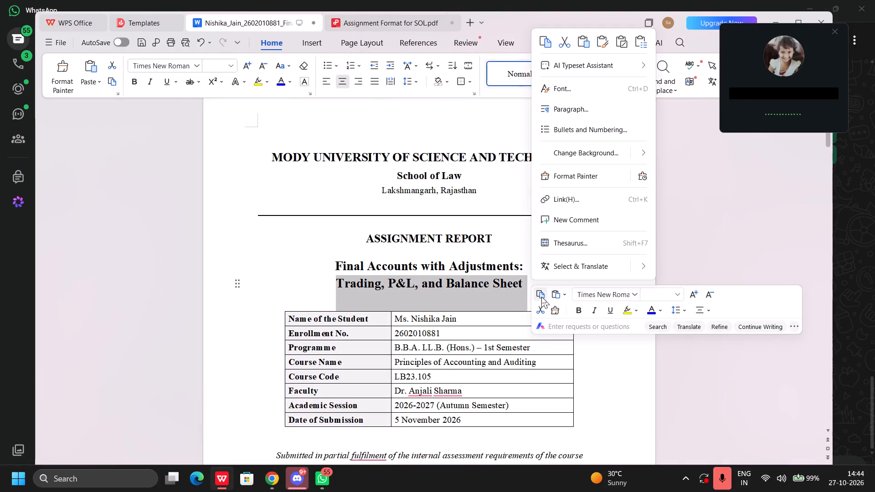
click(541, 297)
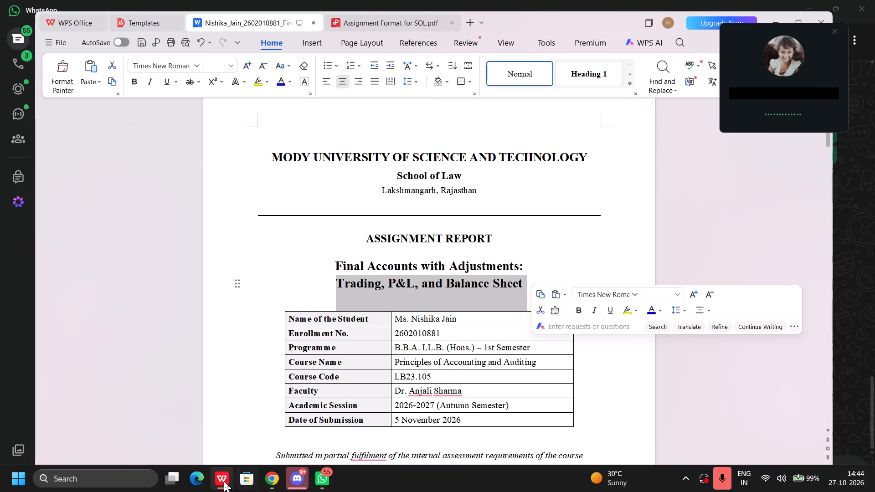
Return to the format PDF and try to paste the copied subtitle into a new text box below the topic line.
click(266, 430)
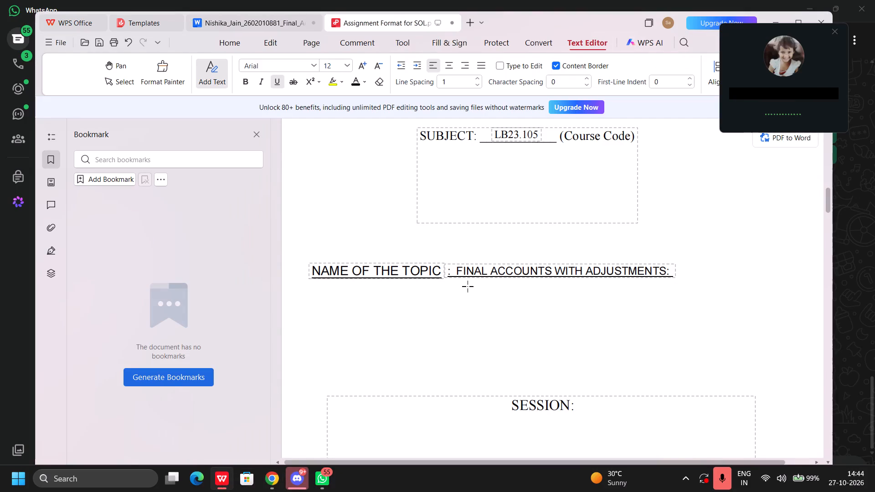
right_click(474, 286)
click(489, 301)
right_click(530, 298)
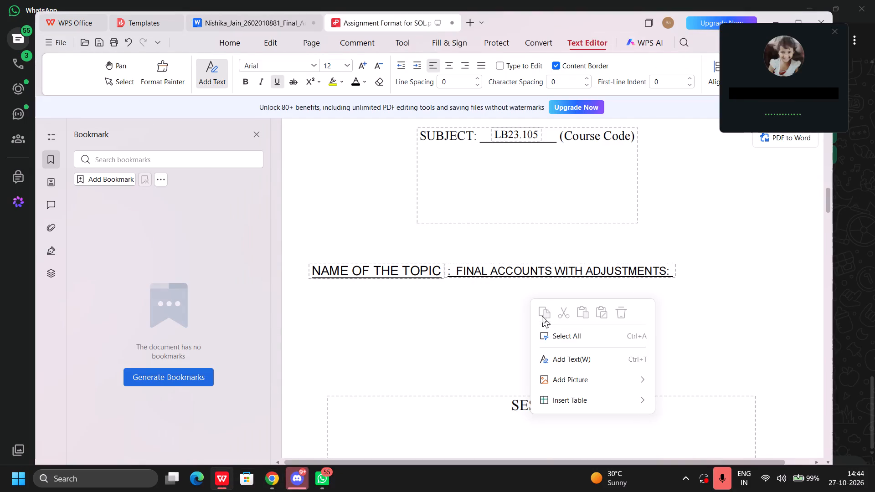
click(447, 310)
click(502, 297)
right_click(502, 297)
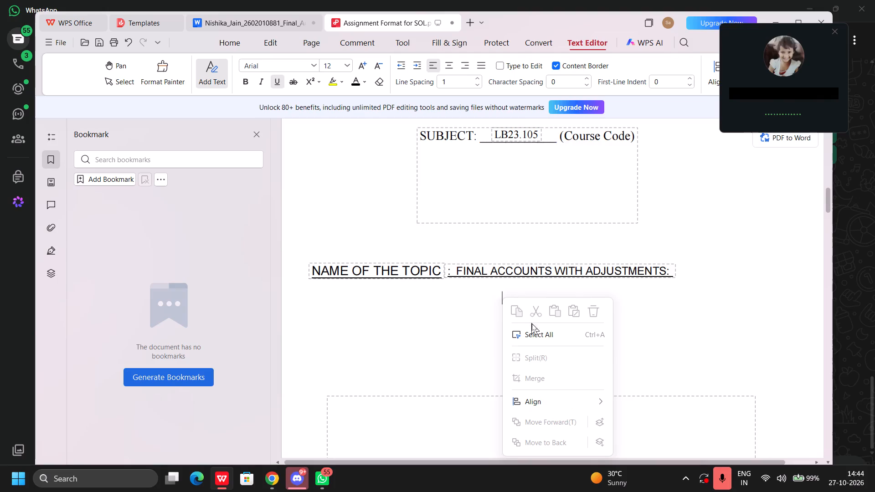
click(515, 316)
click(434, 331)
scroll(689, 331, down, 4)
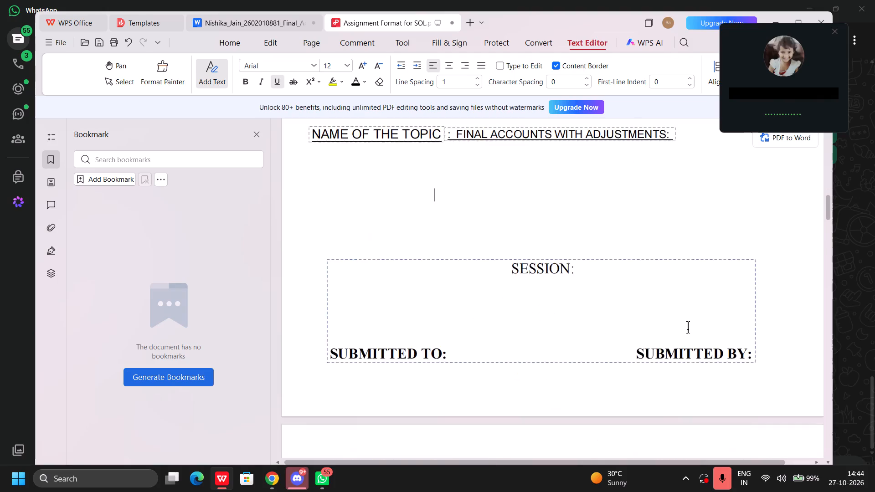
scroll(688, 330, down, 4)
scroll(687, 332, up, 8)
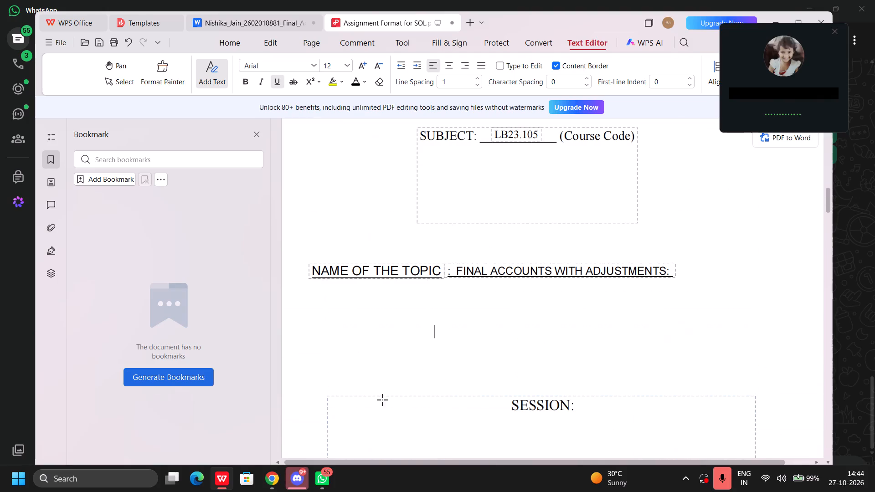
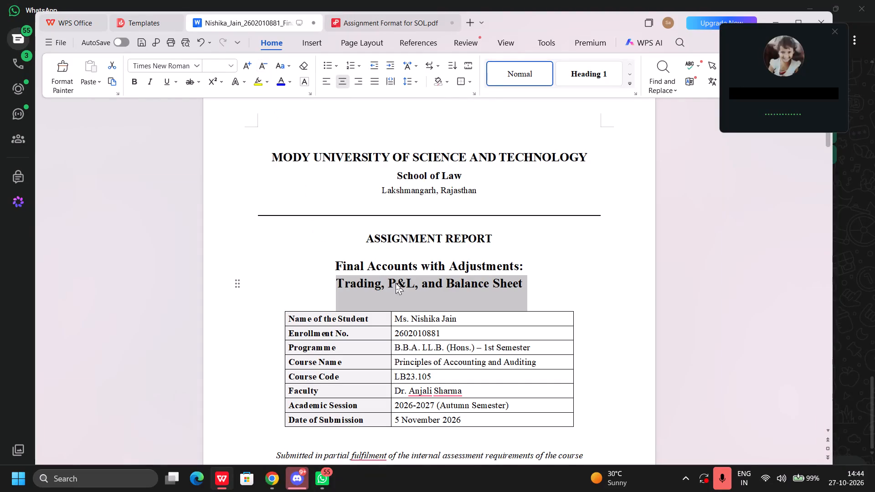
Copy the title line "Trading, P&L, and Balance Sheet" from the assignment report and paste it below the topic line in the format PDF.
right_click(342, 286)
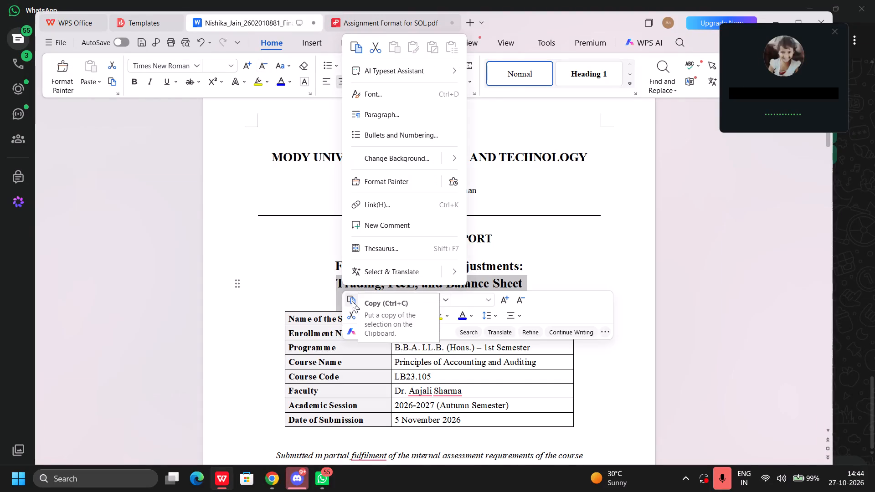
click(352, 301)
click(374, 18)
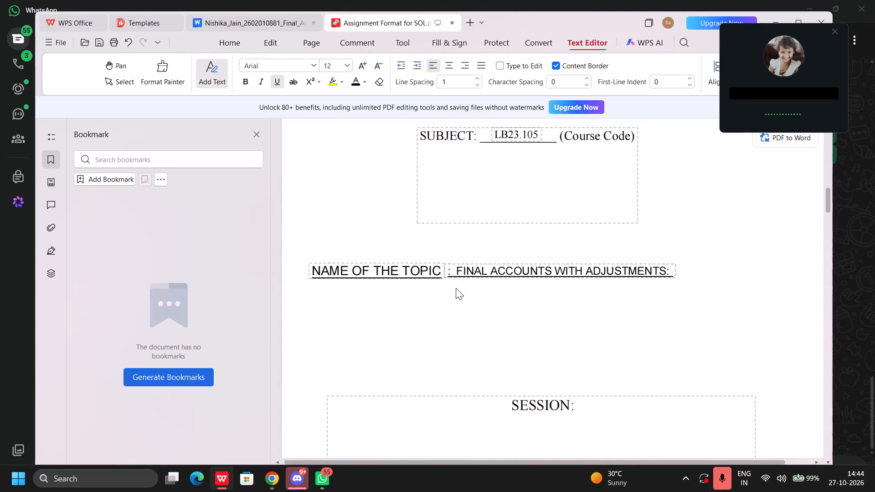
right_click(461, 300)
click(473, 317)
scroll(481, 284, up, 12)
scroll(490, 252, down, 8)
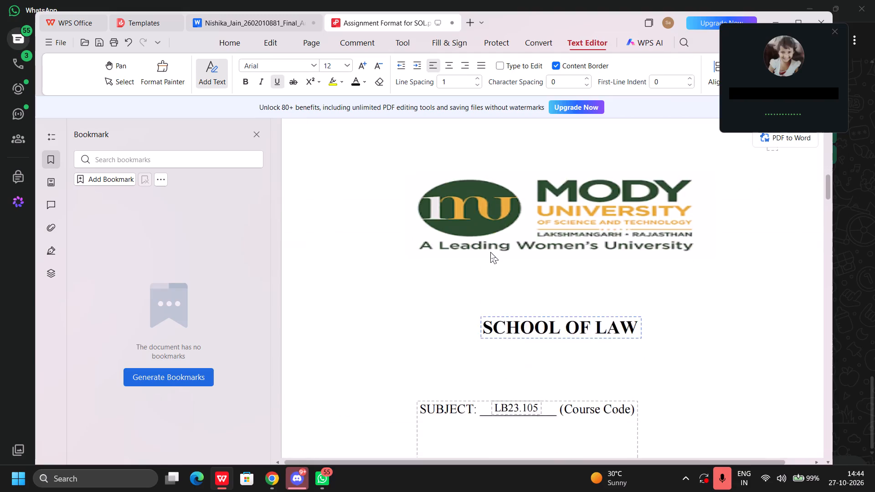
Look through the format PDF's cover, contents and table of cases pages and return to the topic line.
scroll(490, 252, up, 1)
scroll(490, 252, down, 20)
scroll(490, 252, down, 5)
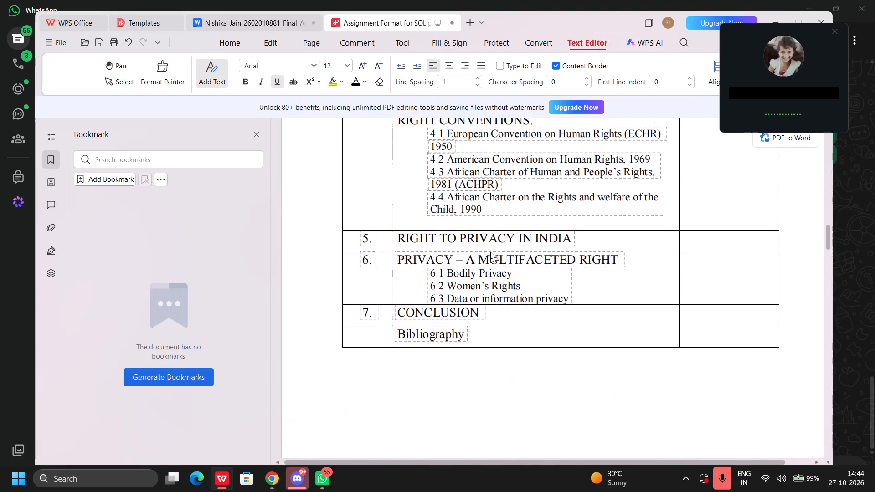
scroll(490, 252, down, 12)
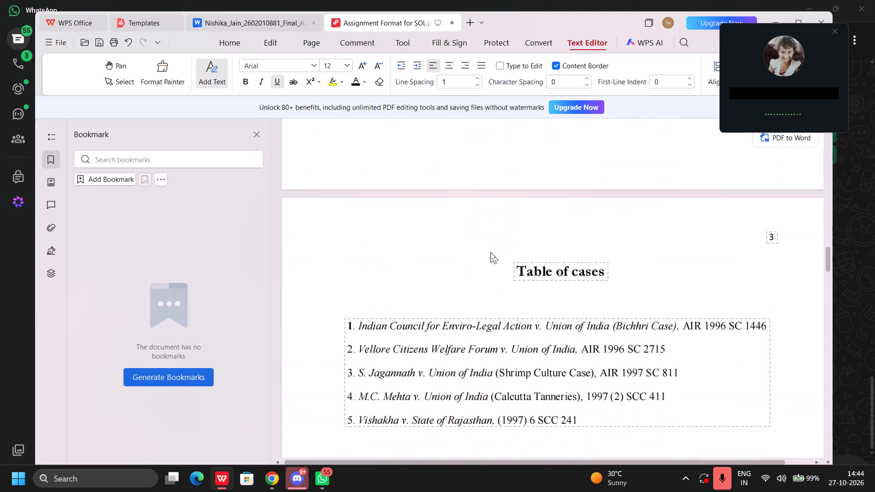
scroll(490, 252, down, 8)
scroll(490, 252, up, 9)
scroll(490, 251, up, 16)
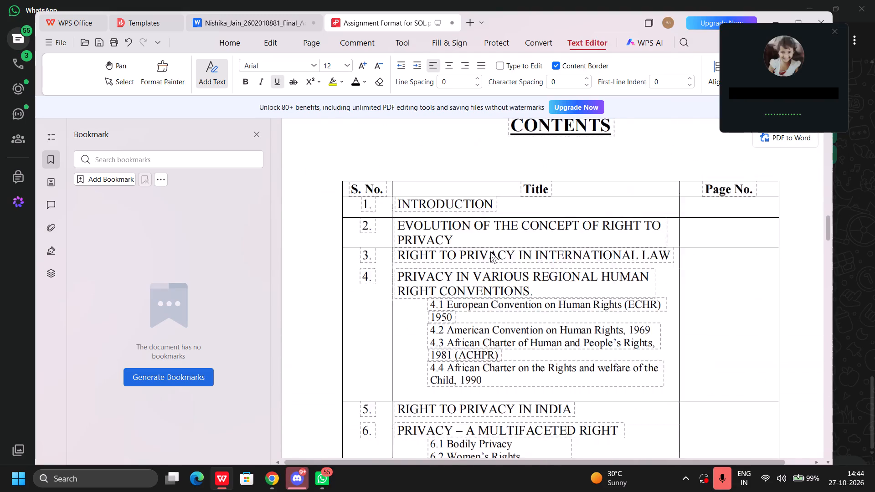
scroll(490, 251, up, 20)
scroll(490, 251, up, 3)
scroll(490, 252, down, 6)
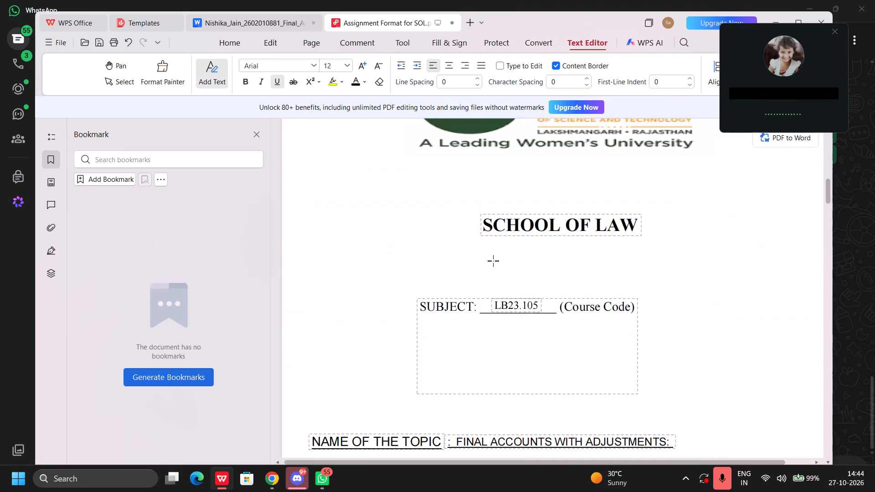
scroll(493, 261, down, 2)
scroll(554, 265, down, 2)
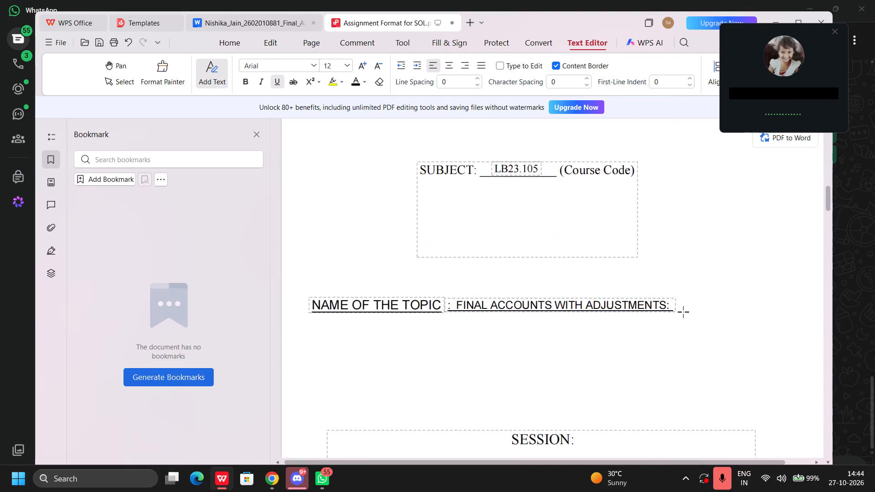
scroll(614, 348, down, 2)
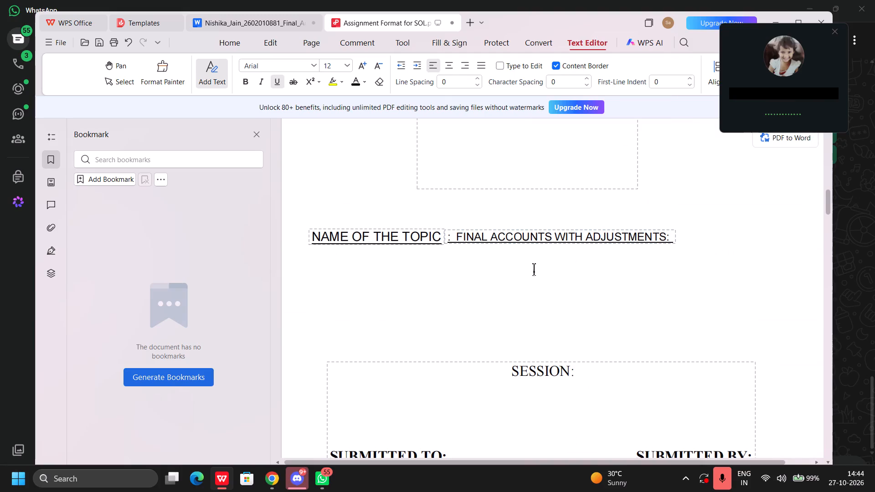
Enter TRADING P&L in a new text box just below FINAL ACCOUNTS WITH ADJUSTMENTS, checking the wording against the assignment report's title.
click(534, 272)
click(457, 255)
right_click(461, 253)
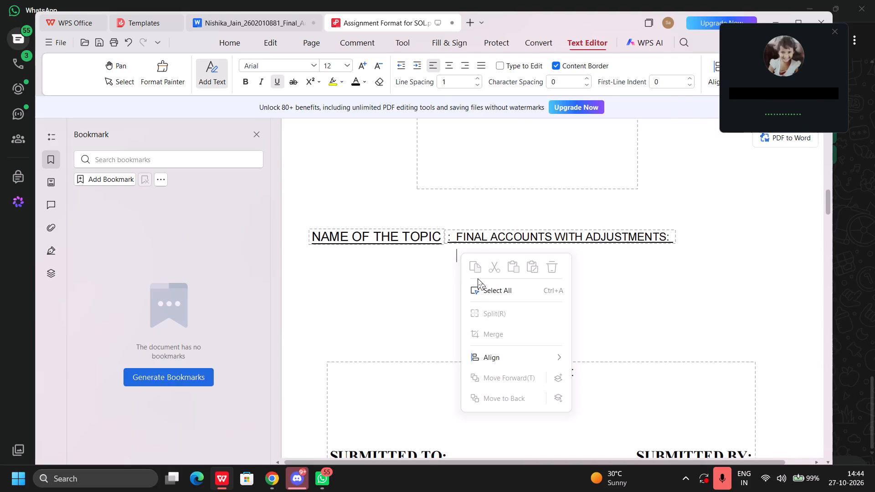
click(629, 304)
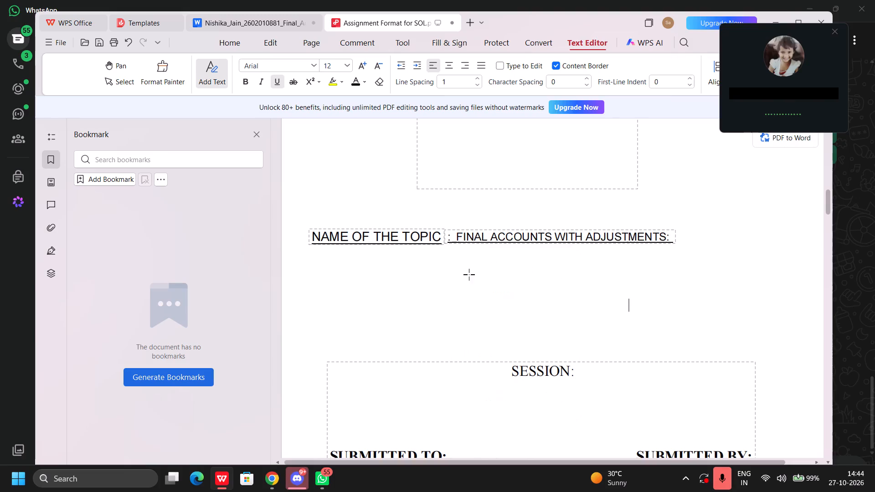
click(457, 254)
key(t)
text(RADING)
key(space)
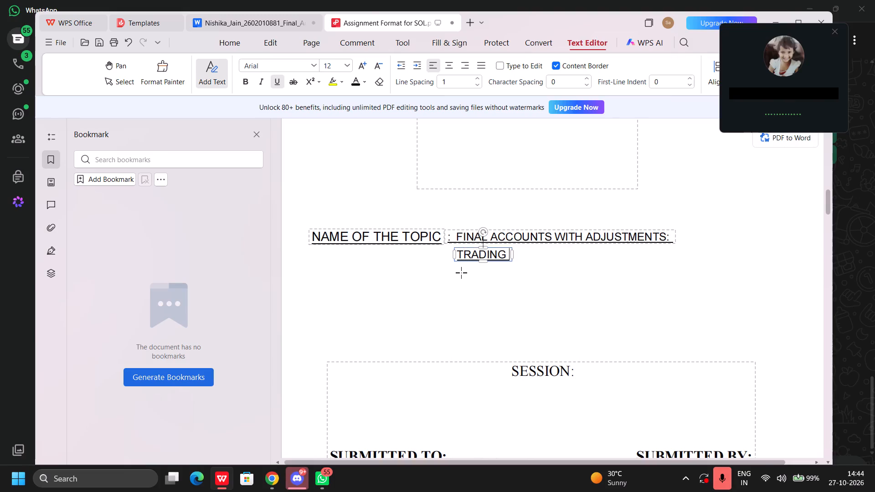
click(245, 12)
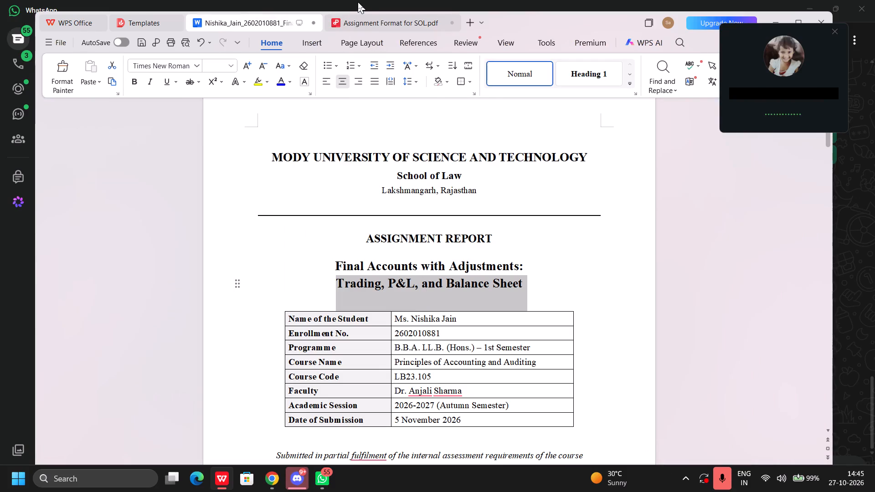
click(366, 25)
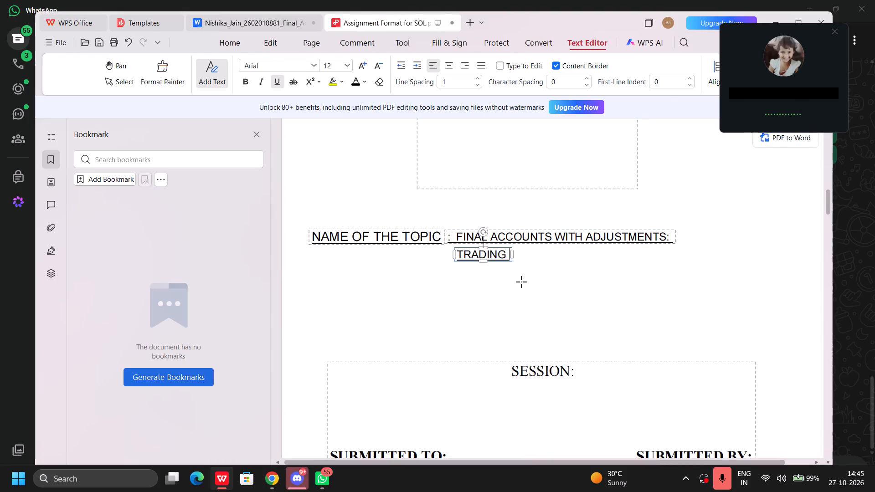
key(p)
key(shift+ampersand)
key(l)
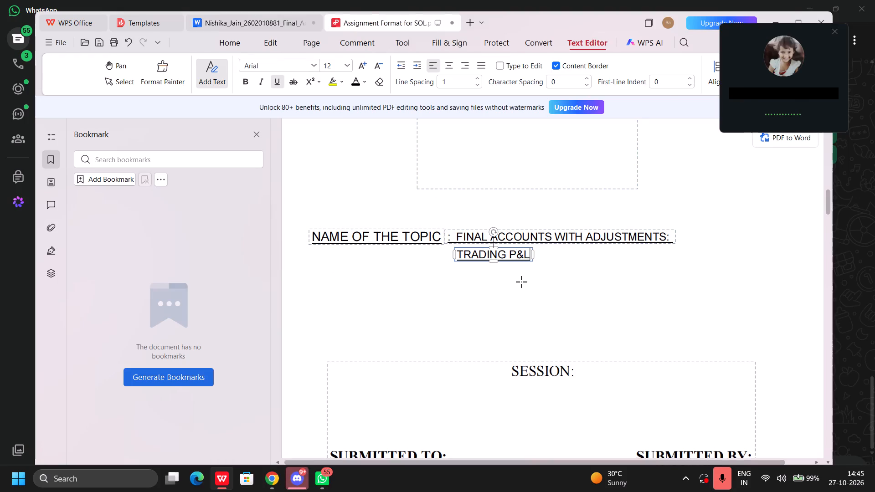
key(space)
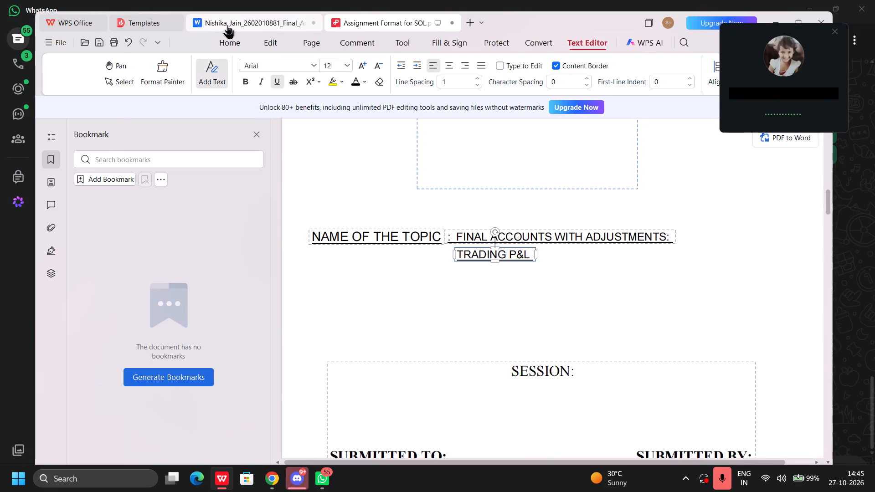
Recheck the title in the assignment report, return to the format PDF and add and BALANCE SHEET after TRADING P&L.
click(228, 23)
click(401, 17)
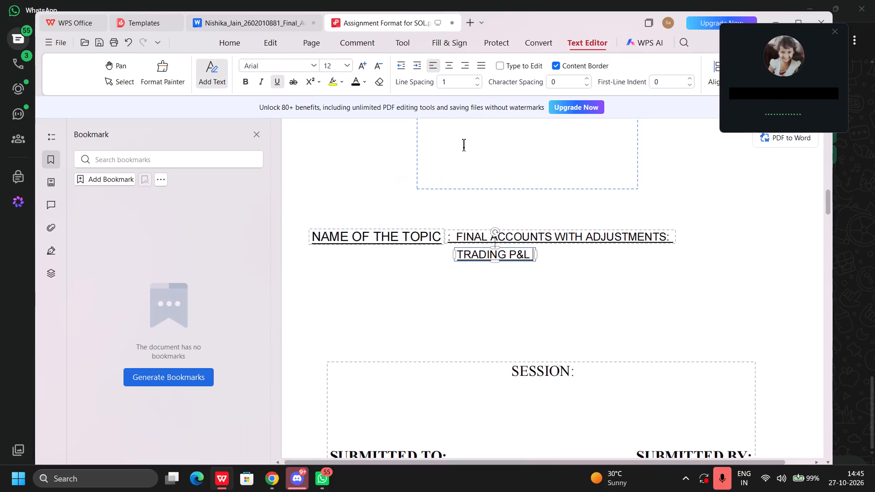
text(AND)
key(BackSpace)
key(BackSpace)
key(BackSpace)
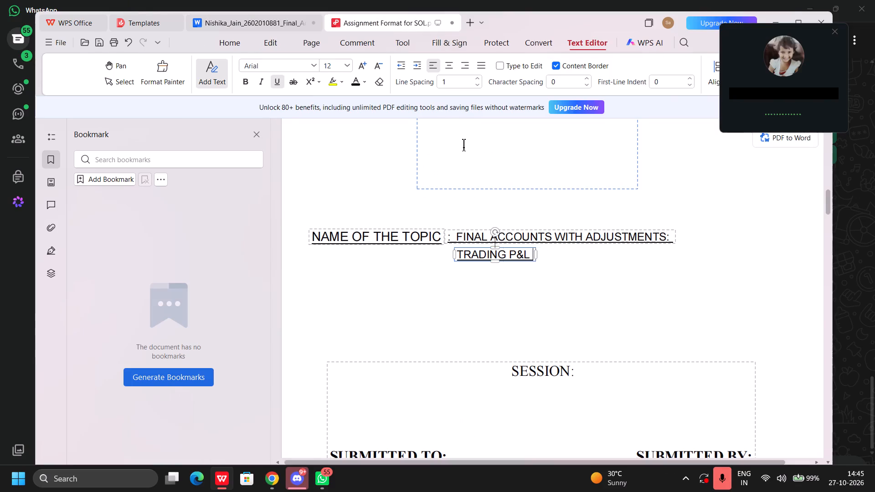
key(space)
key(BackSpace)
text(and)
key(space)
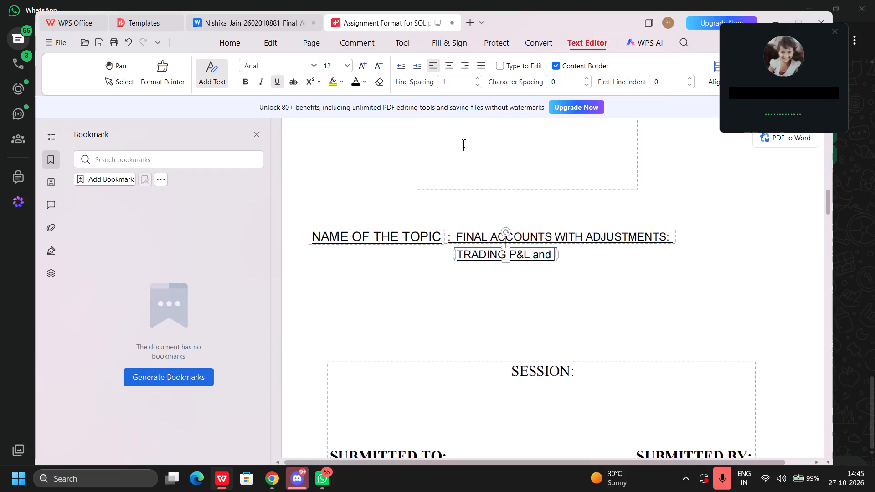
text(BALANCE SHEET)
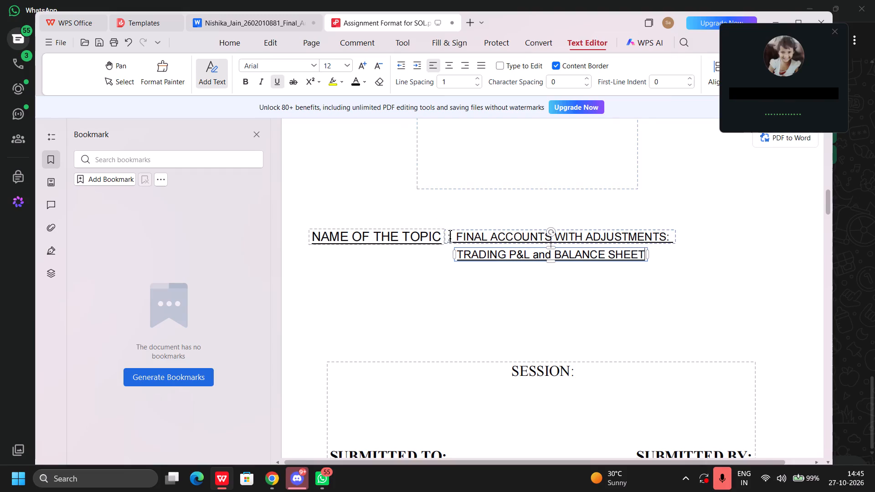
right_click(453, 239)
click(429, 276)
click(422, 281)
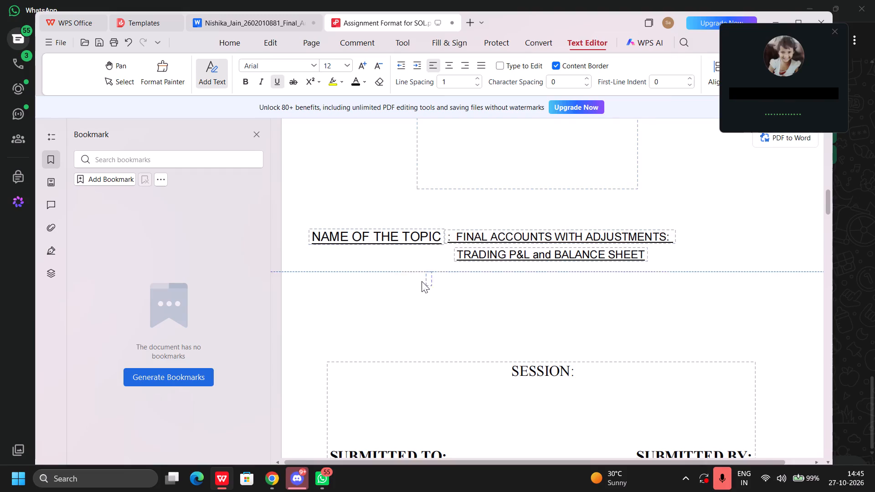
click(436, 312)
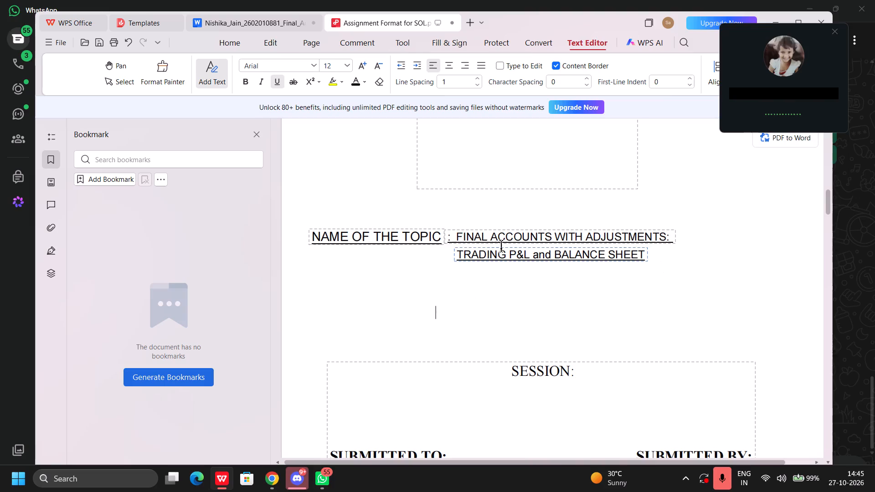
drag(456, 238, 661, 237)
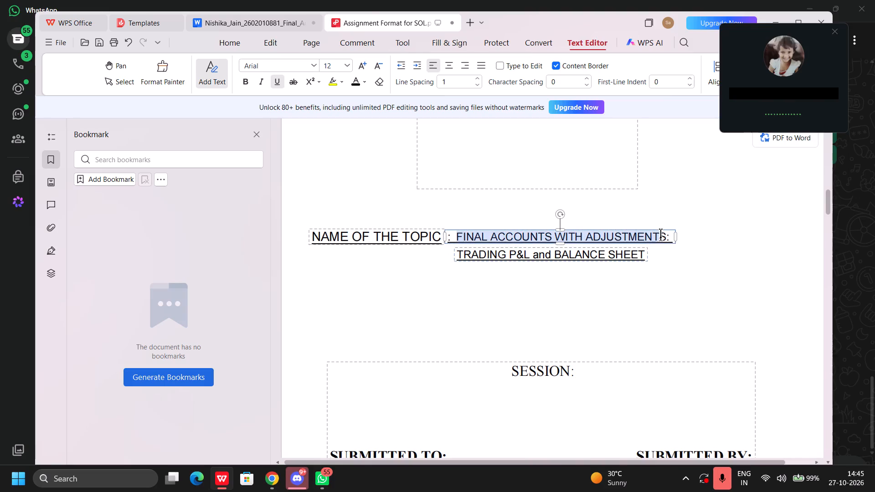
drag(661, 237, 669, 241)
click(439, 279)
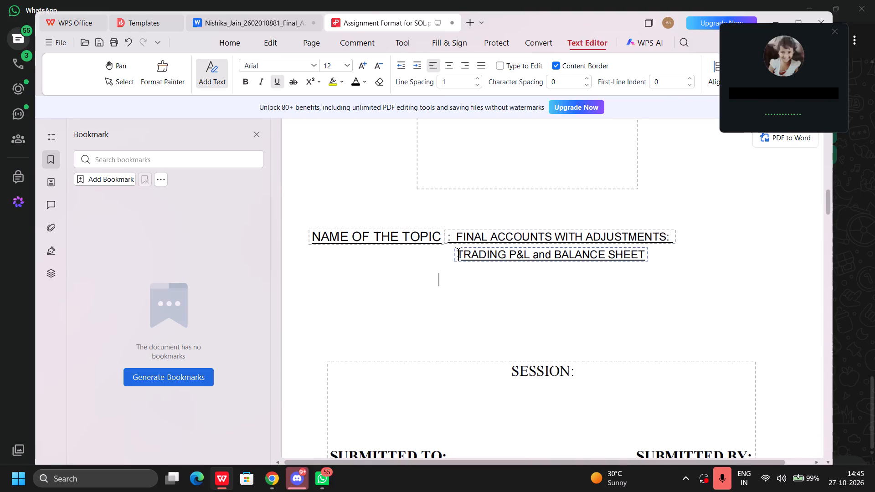
Make both topic text lines bold, TRADING P&L and BALANCE SHEET first and FINAL ACCOUNTS WITH ADJUSTMENTS: second.
drag(457, 257, 649, 253)
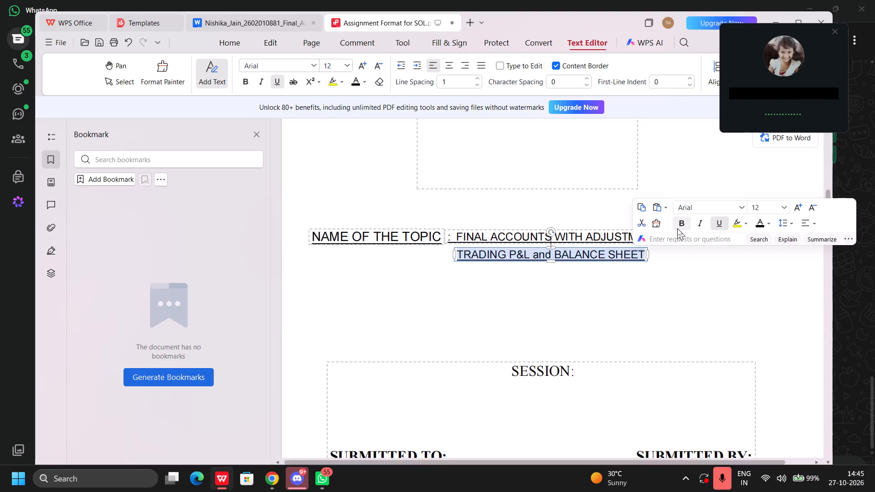
click(679, 225)
click(672, 305)
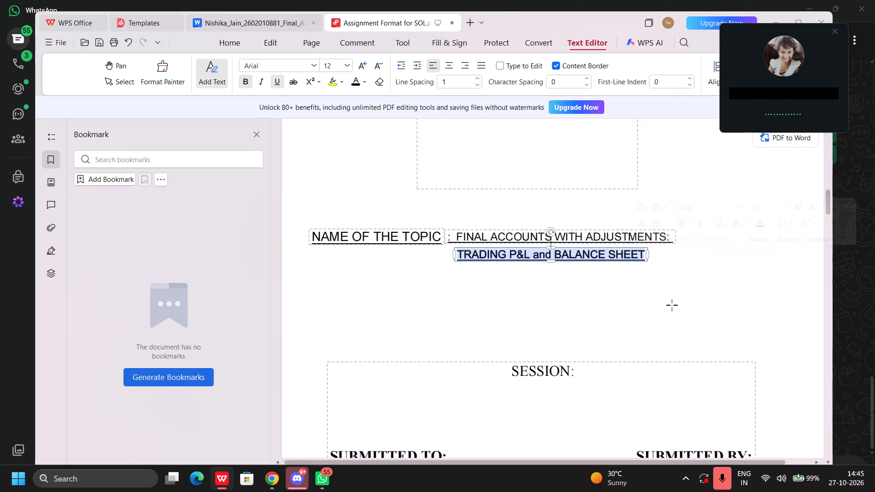
drag(456, 237, 672, 239)
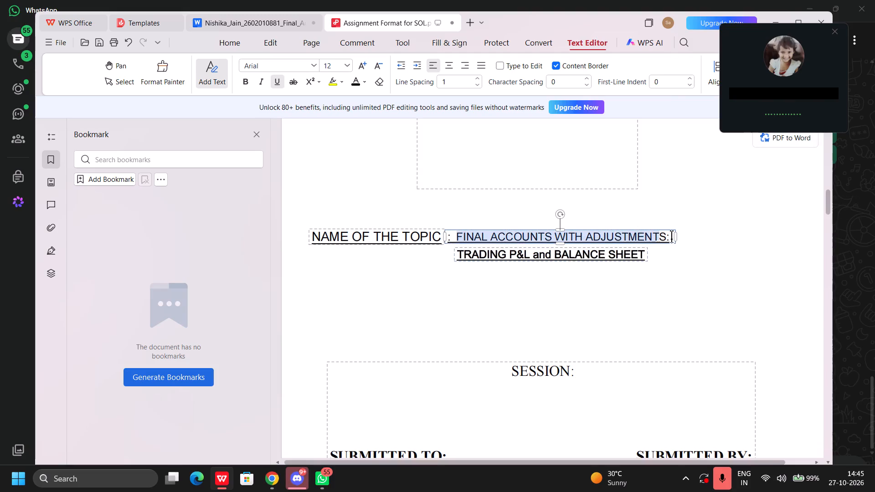
drag(672, 239, 674, 239)
click(680, 210)
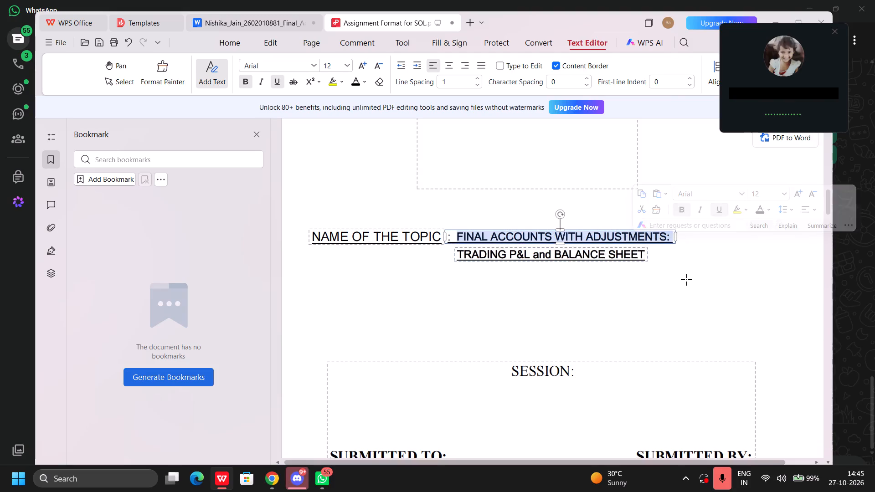
click(682, 287)
Check the academic session in the assignment report's details table and enter 2026-27 after SESSION: on the format PDF's cover.
scroll(458, 218, up, 2)
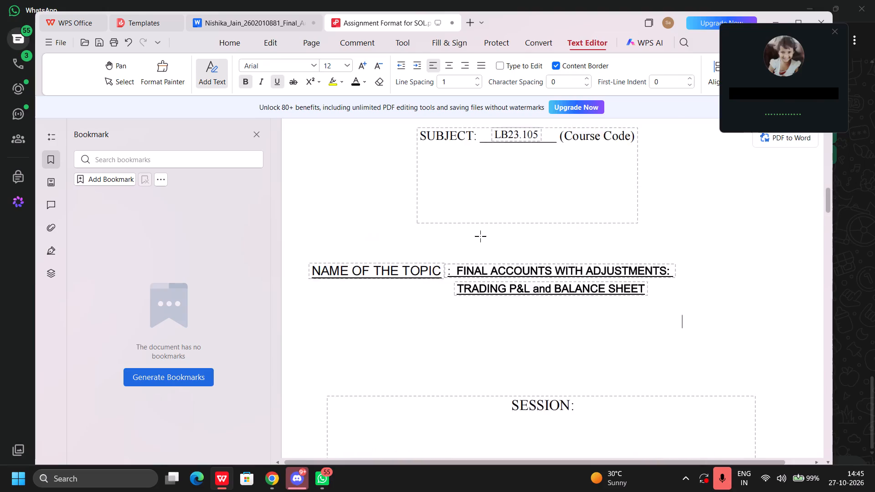
scroll(480, 236, up, 1)
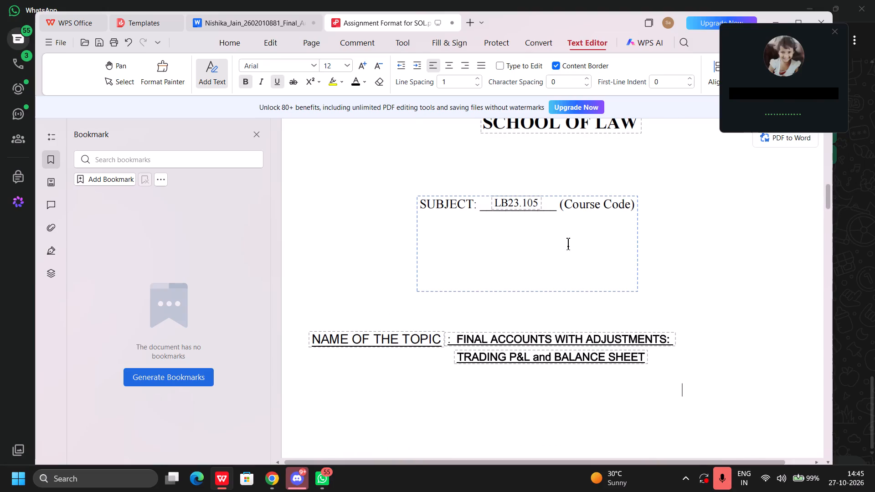
scroll(529, 262, down, 5)
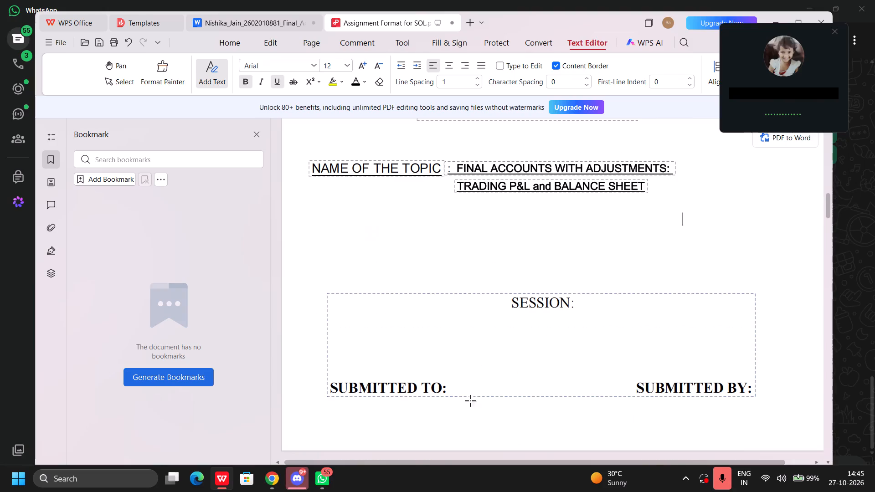
click(453, 393)
click(451, 389)
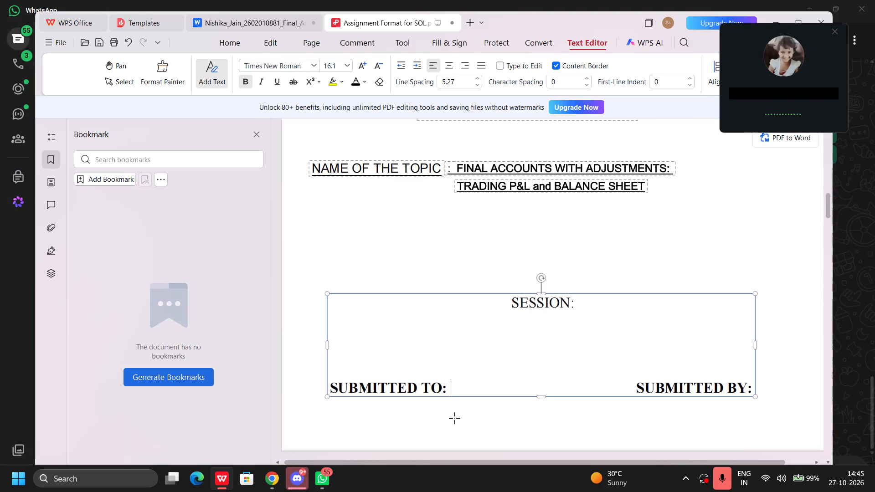
scroll(474, 323, up, 3)
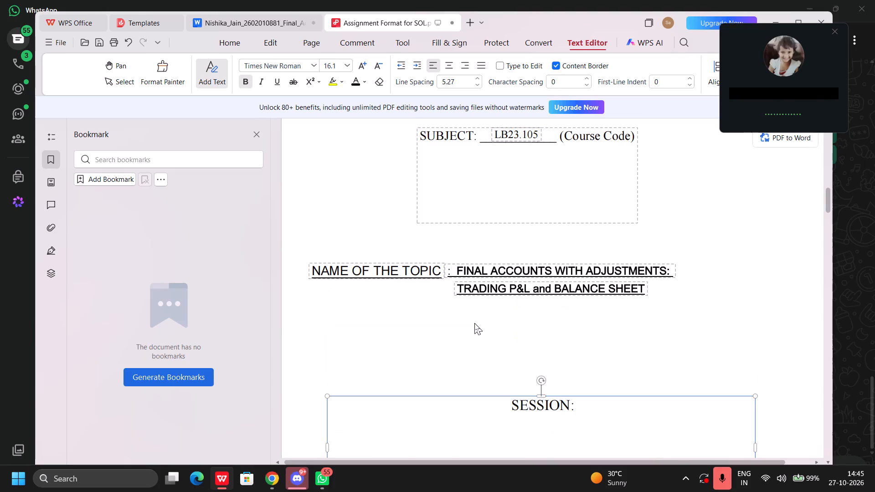
scroll(460, 319, down, 4)
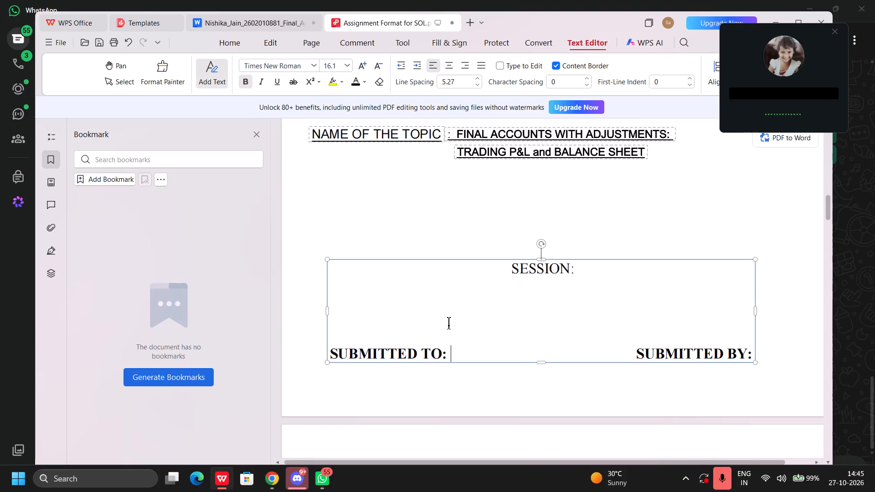
click(579, 272)
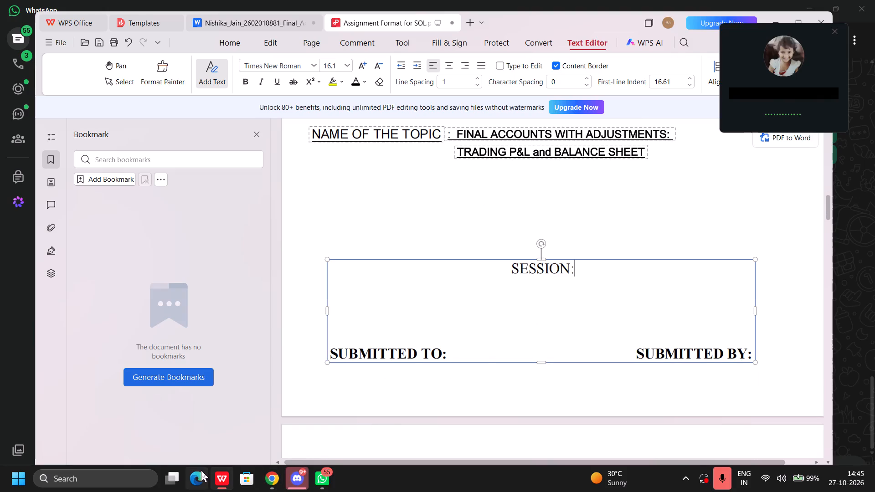
click(244, 23)
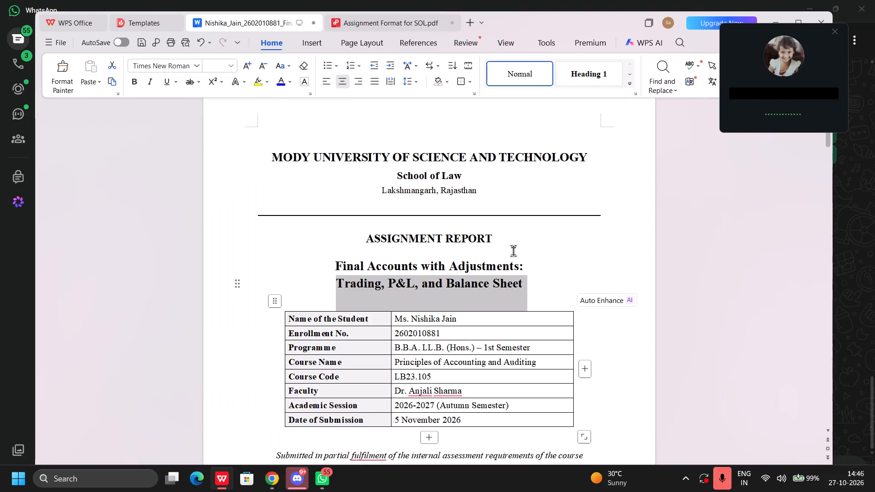
scroll(420, 284, down, 2)
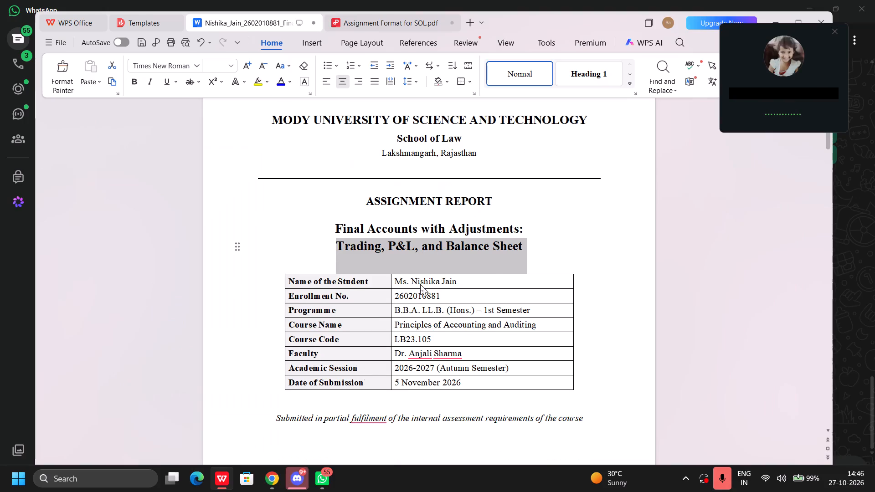
click(372, 7)
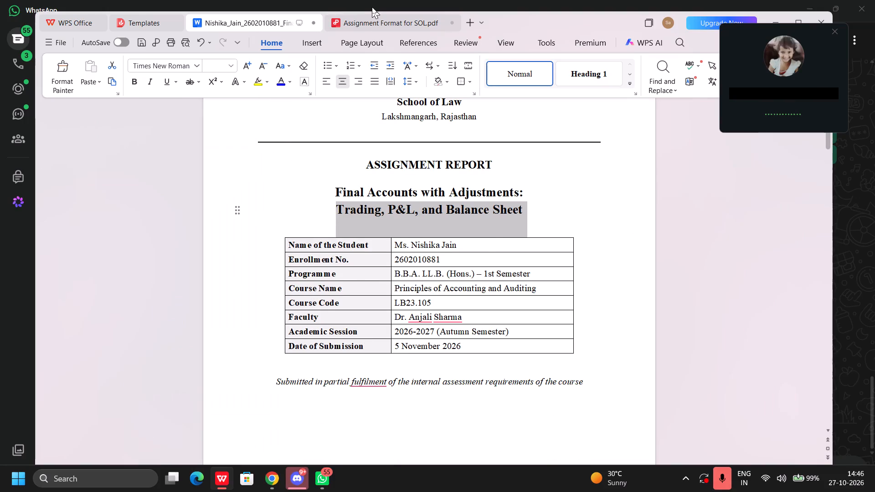
click(375, 17)
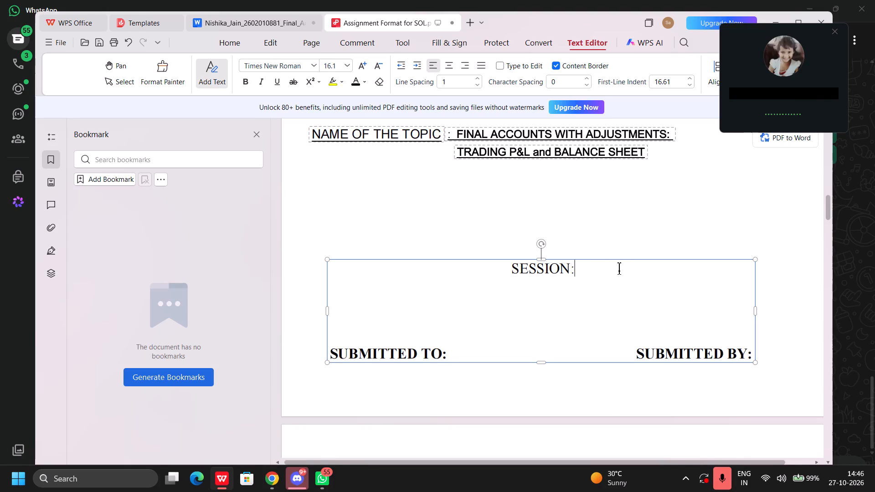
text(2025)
Complete the academic session after SESSION: on the format PDF's cover as 2026-27.
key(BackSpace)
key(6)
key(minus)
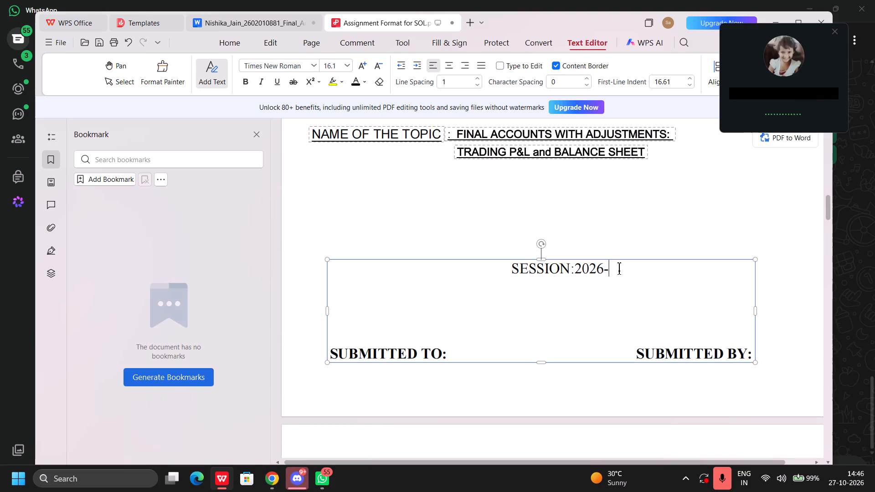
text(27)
Copy the faculty name from the assignment report's details table, return to the format PDF and enter Dr. after SUBMITTED TO:.
click(456, 357)
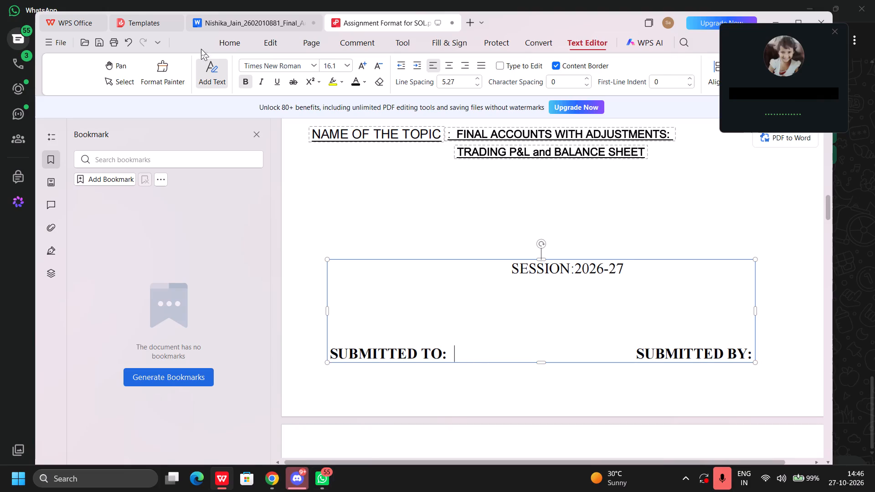
click(242, 16)
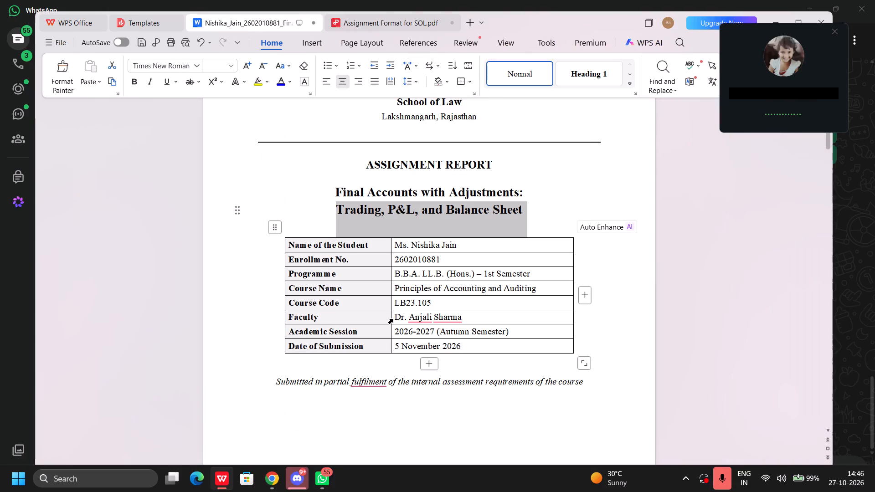
drag(393, 318, 463, 315)
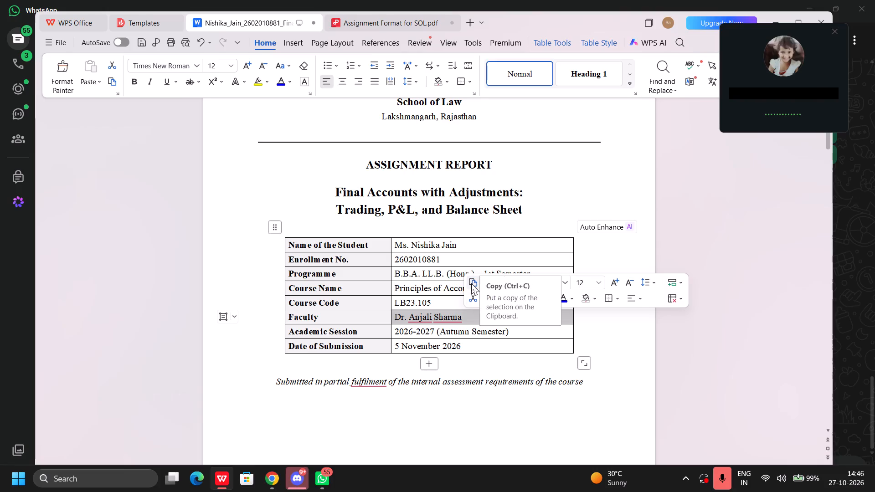
click(471, 283)
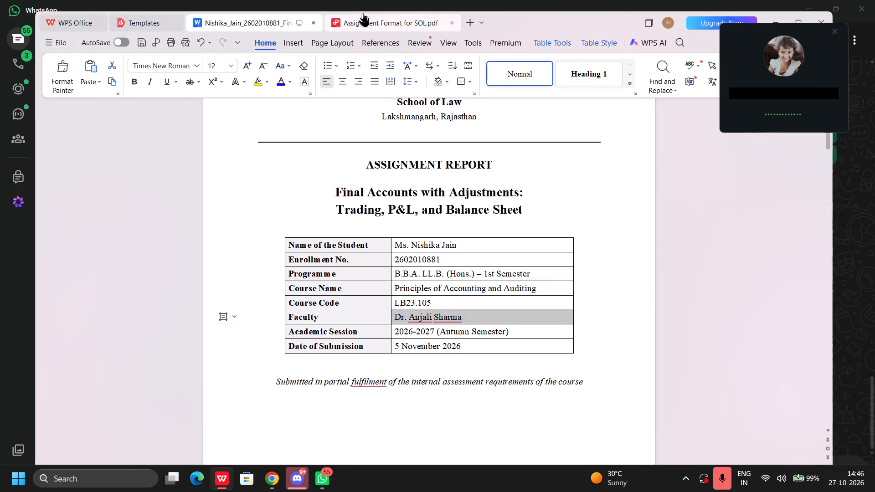
click(363, 16)
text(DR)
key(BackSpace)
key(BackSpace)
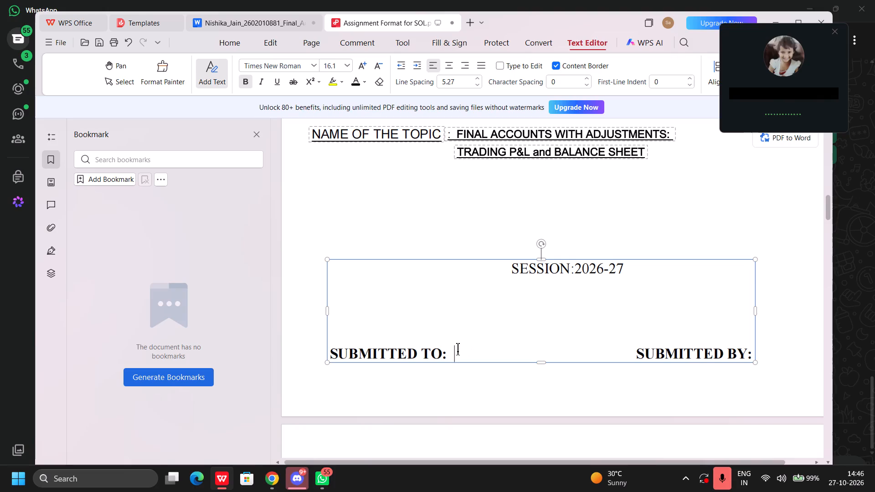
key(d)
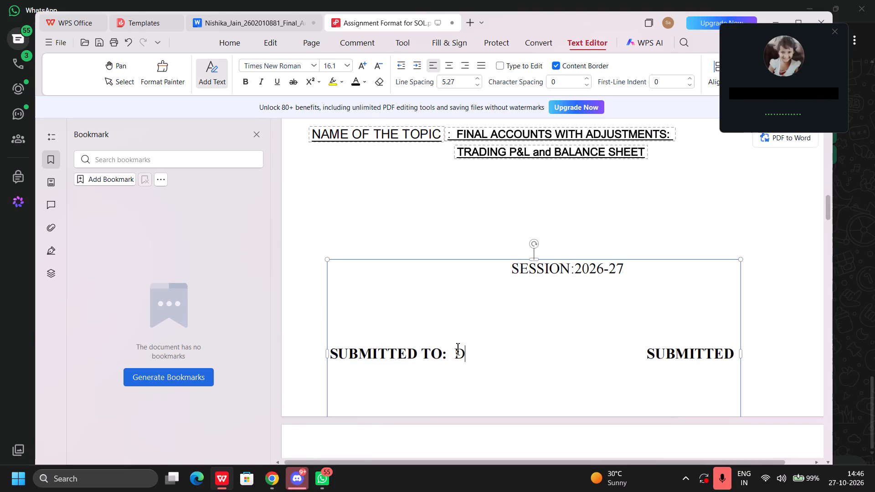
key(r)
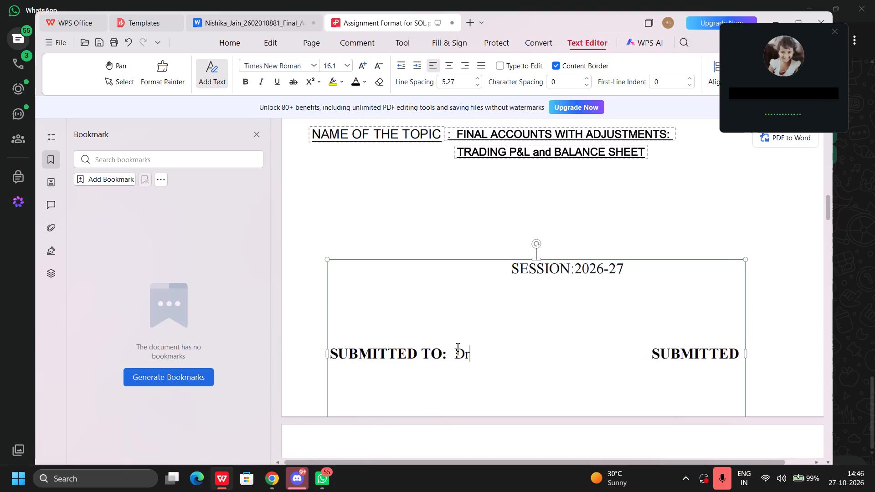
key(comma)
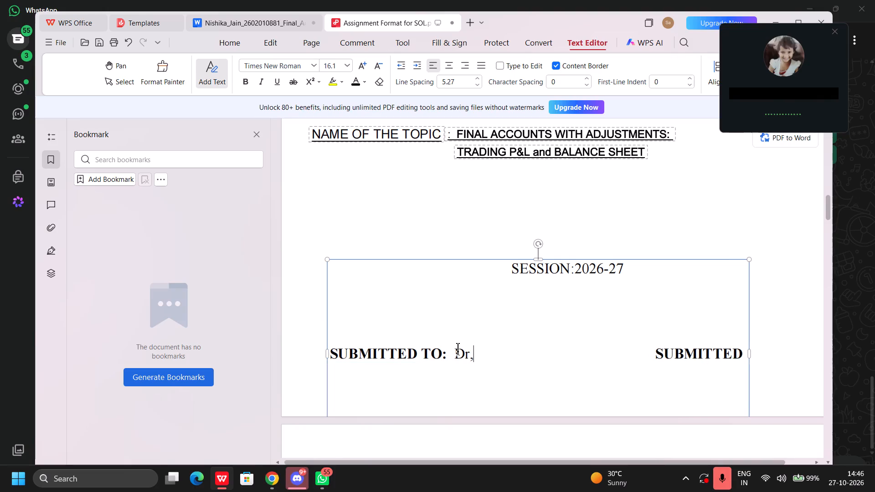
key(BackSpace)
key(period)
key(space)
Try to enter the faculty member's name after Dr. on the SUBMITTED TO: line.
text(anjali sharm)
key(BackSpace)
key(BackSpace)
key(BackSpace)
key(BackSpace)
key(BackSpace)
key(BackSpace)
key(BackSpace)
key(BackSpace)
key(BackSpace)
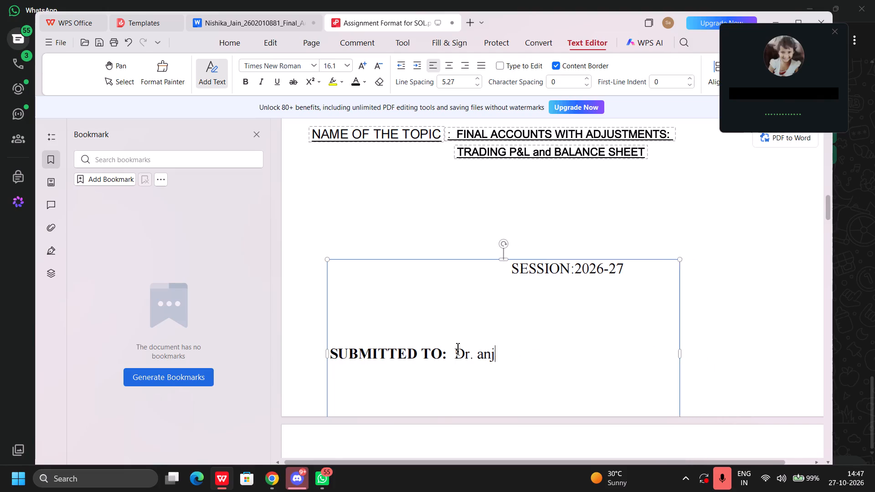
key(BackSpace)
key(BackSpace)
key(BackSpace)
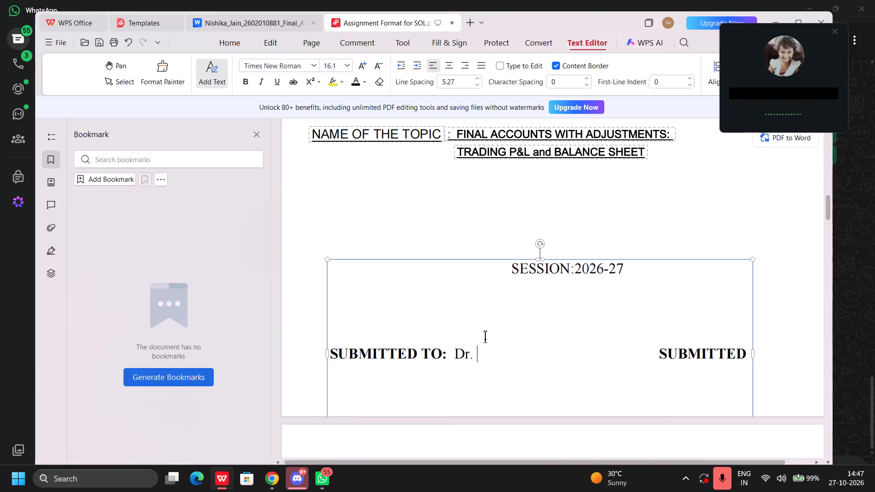
Remove the word SUBMITTED from the SUBMITTED BY: label on the same line as SUBMITTED TO:.
drag(655, 353, 762, 344)
click(642, 315)
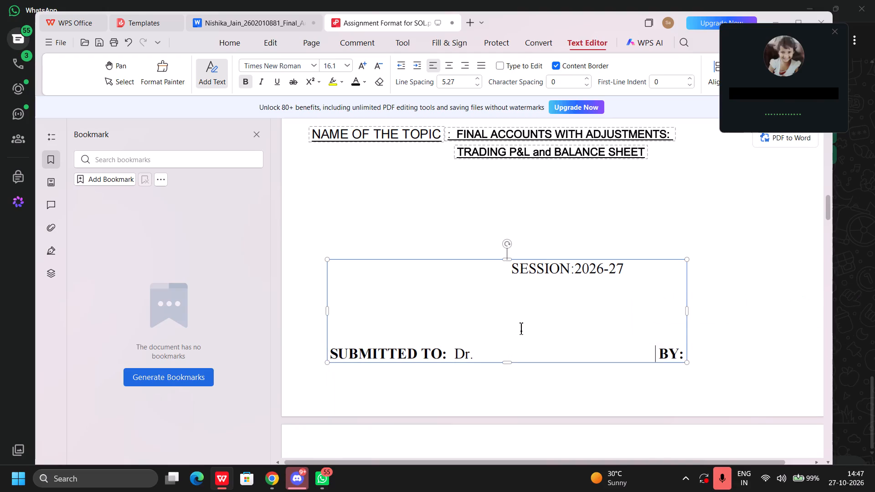
Complete the SUBMITTED TO: line on the cover with the faculty member's name after the title Dr.
click(484, 354)
click(474, 350)
key(BackSpace)
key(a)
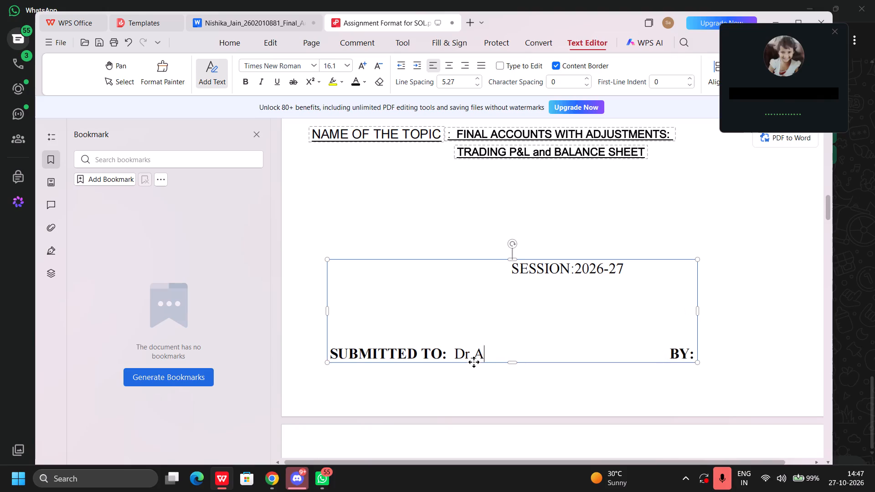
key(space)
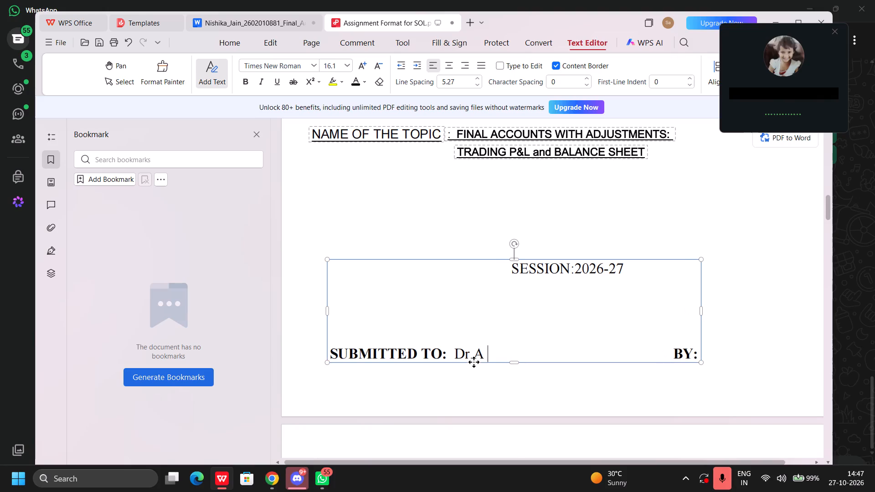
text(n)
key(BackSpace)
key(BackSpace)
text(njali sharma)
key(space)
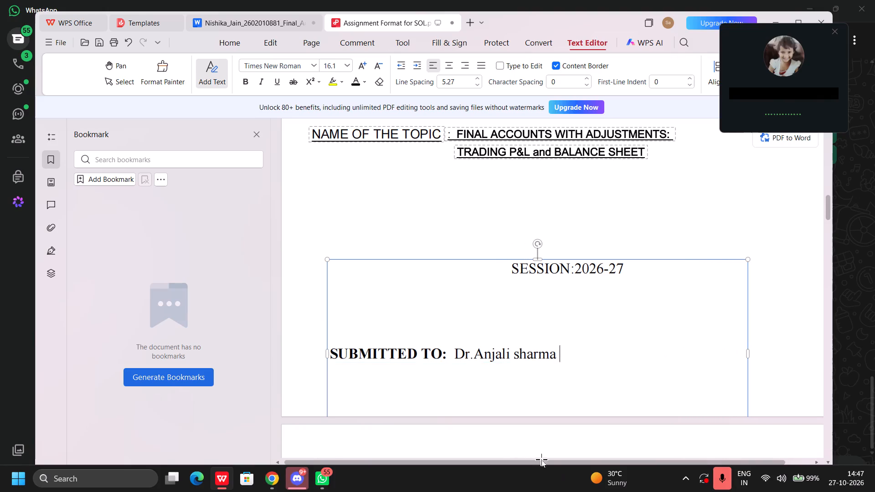
click(433, 221)
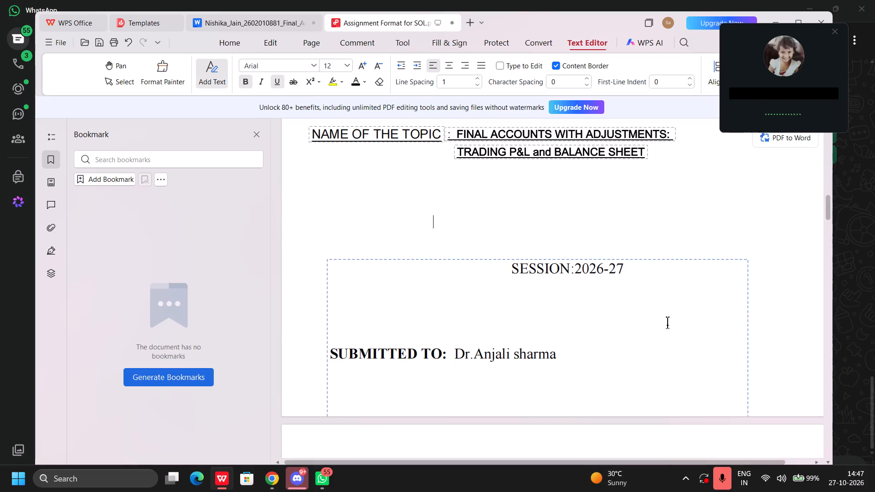
Widen the session and submission text box slightly and cut the word BY from the far end of the SUBMITTED TO: line.
scroll(693, 348, down, 1)
scroll(764, 322, down, 2)
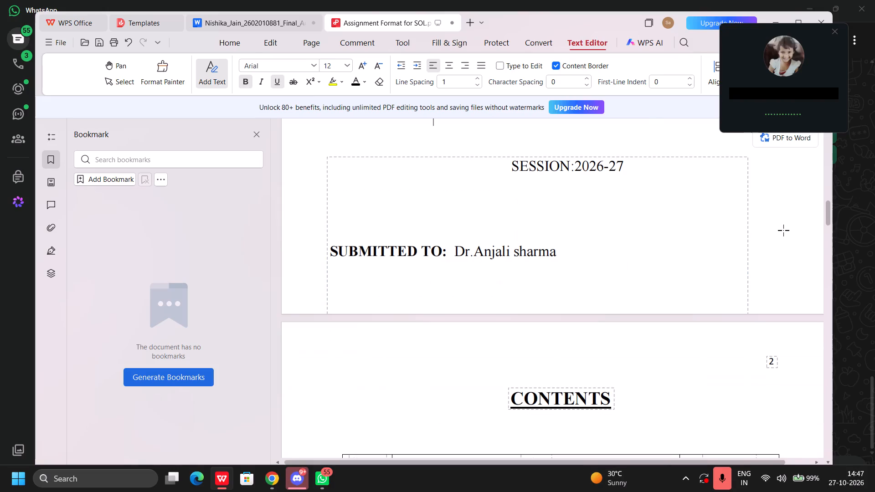
click(739, 238)
drag(747, 253, 772, 253)
right_click(767, 252)
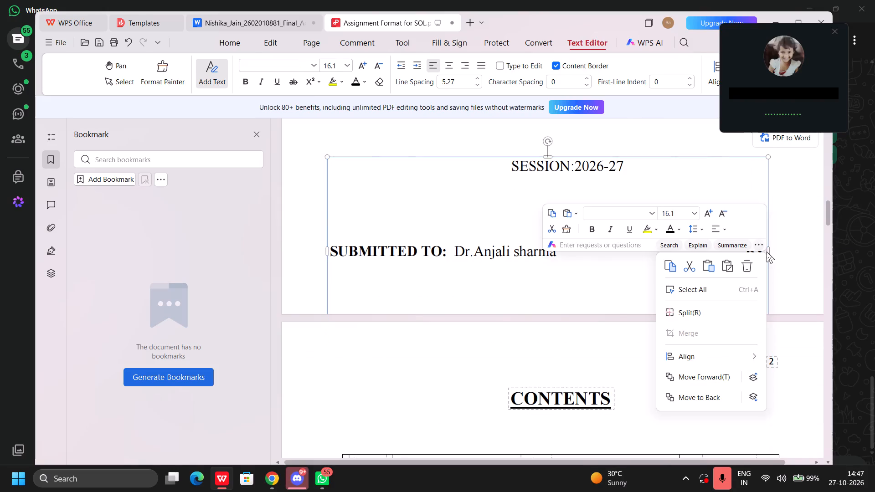
click(633, 279)
drag(742, 253, 767, 253)
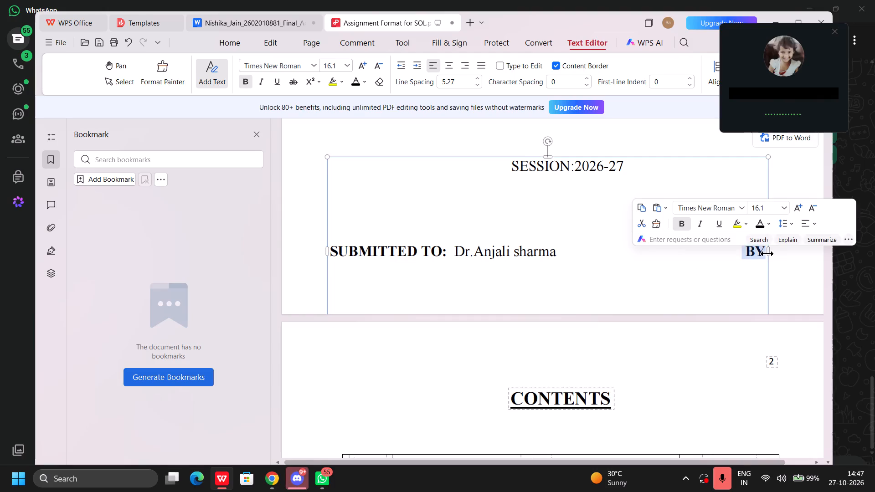
click(644, 221)
Maximize the window and insert the word BY after the faculty member's name on the cover's SUBMITTED TO: line.
click(798, 16)
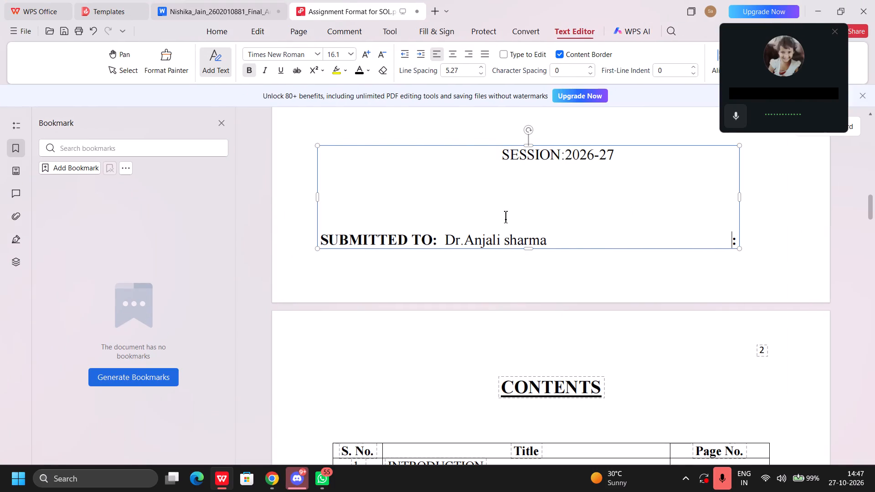
click(619, 282)
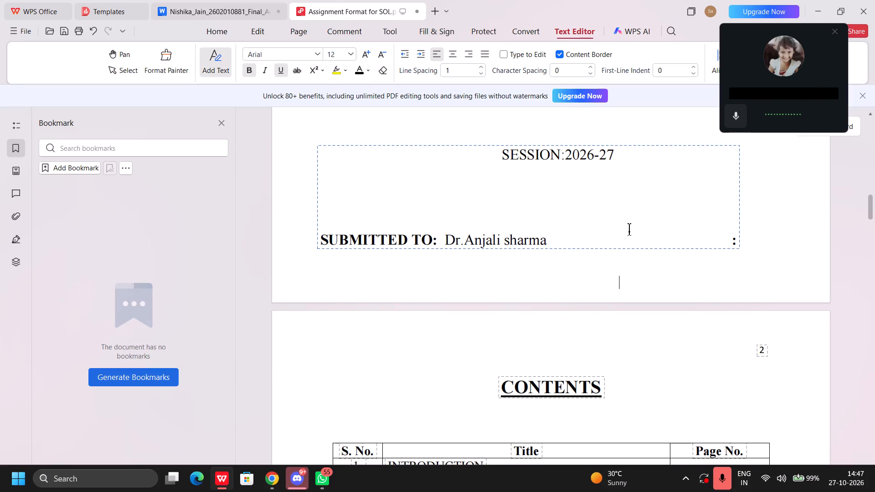
click(586, 238)
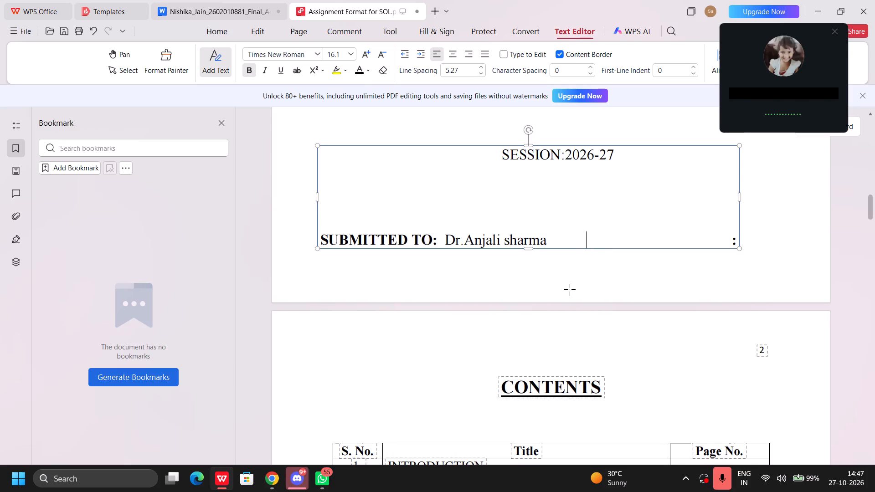
click(577, 242)
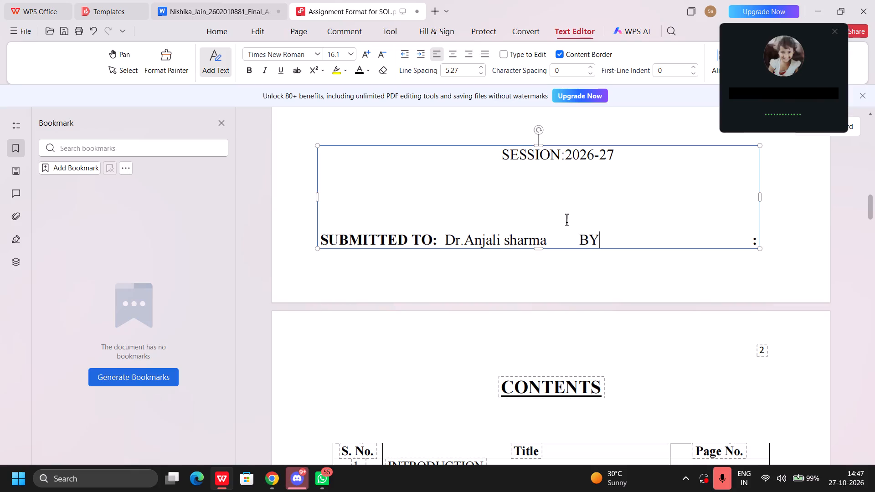
Make the word BY on the submission line bold and add a colon directly after it, with no space between.
drag(579, 244, 601, 246)
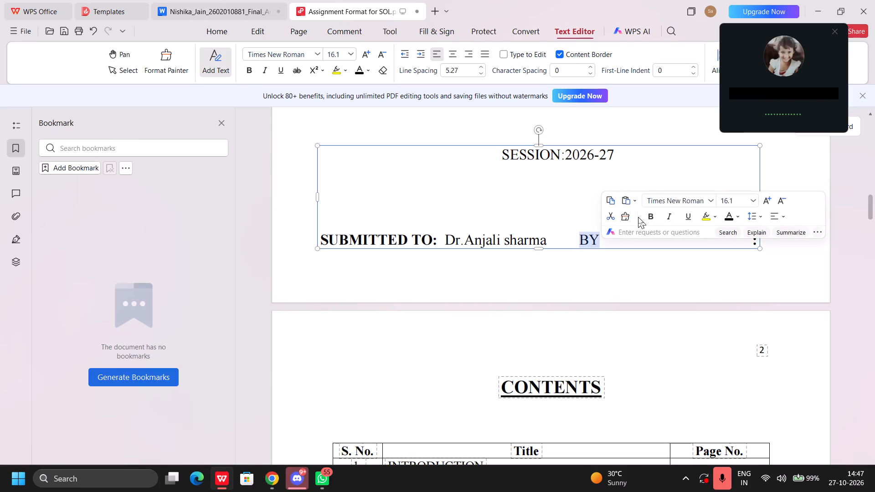
click(647, 217)
click(607, 246)
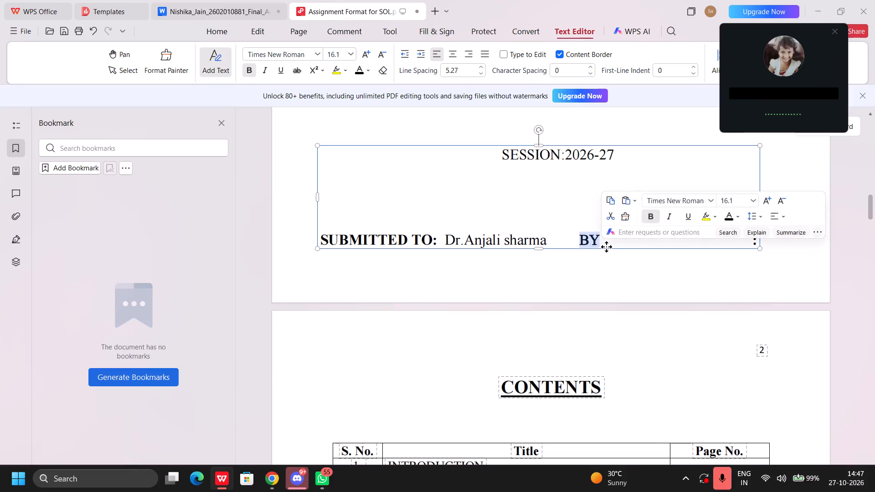
click(605, 242)
click(603, 245)
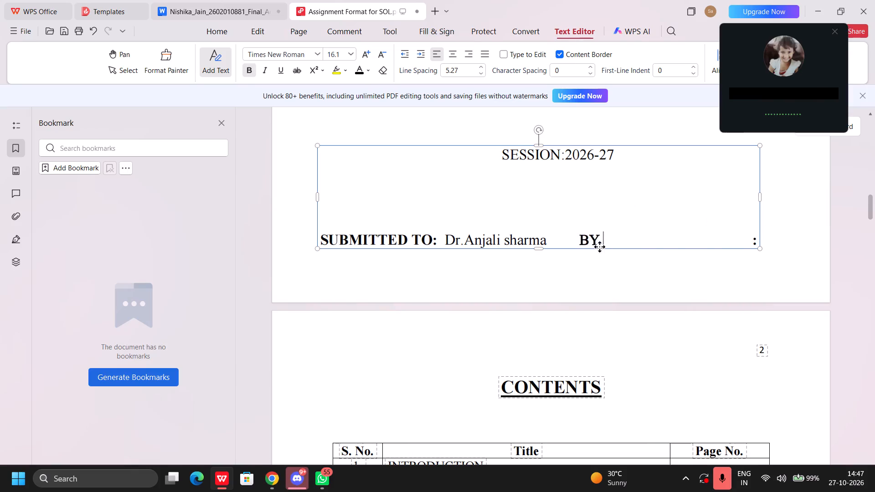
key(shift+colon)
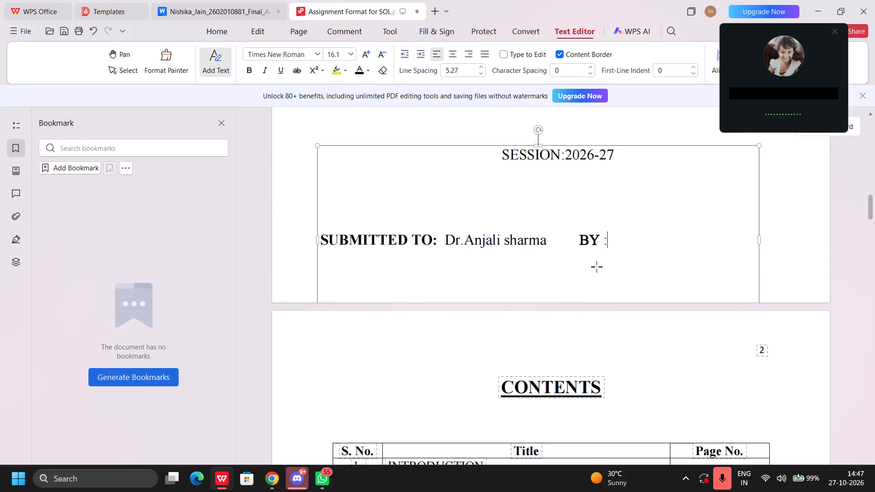
key(BackSpace)
key(BackSpace)
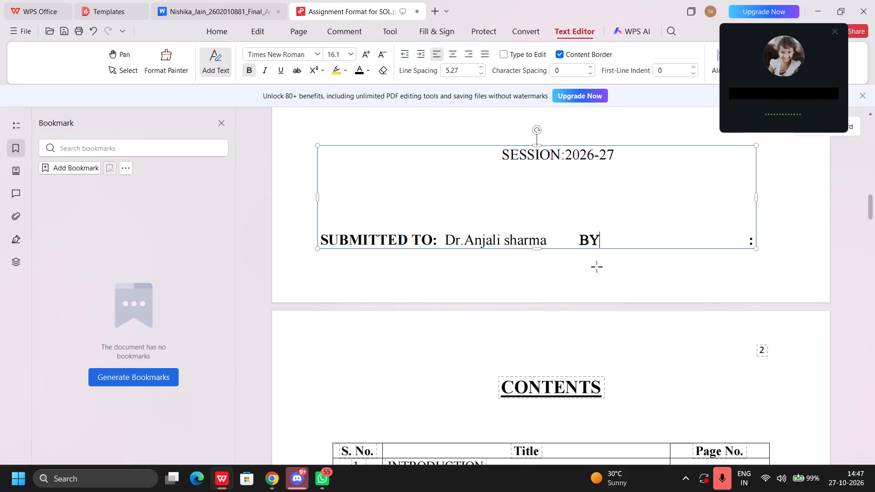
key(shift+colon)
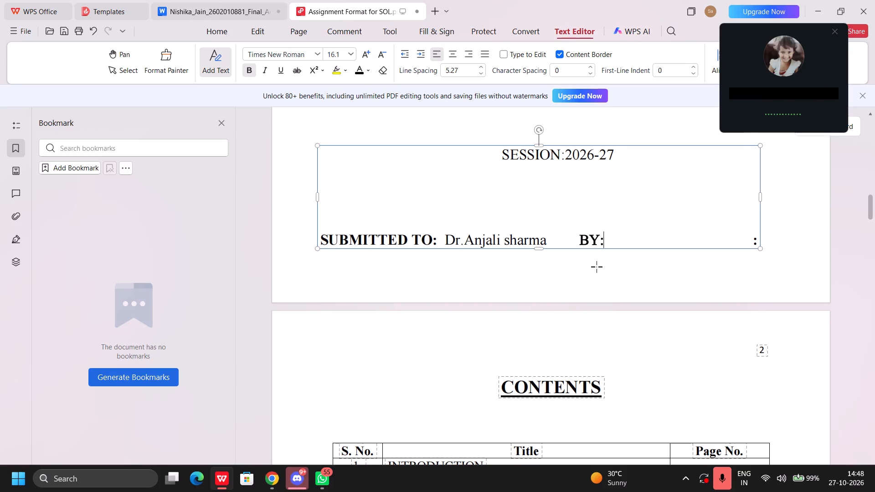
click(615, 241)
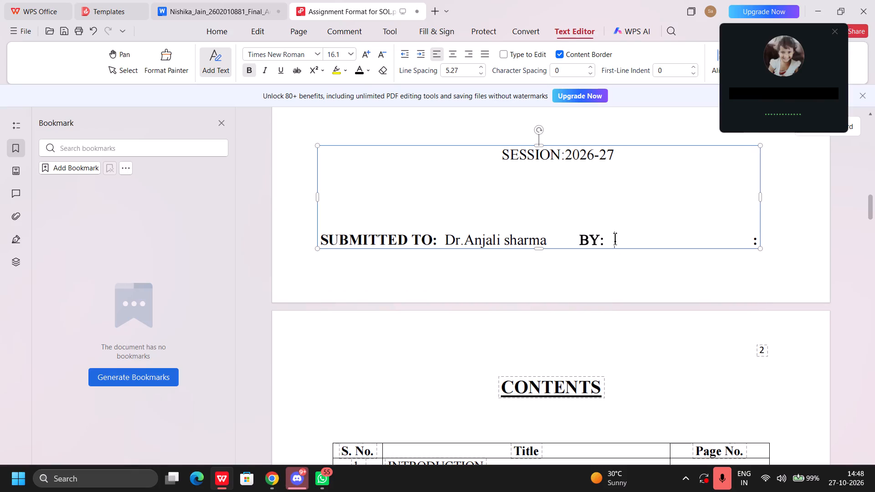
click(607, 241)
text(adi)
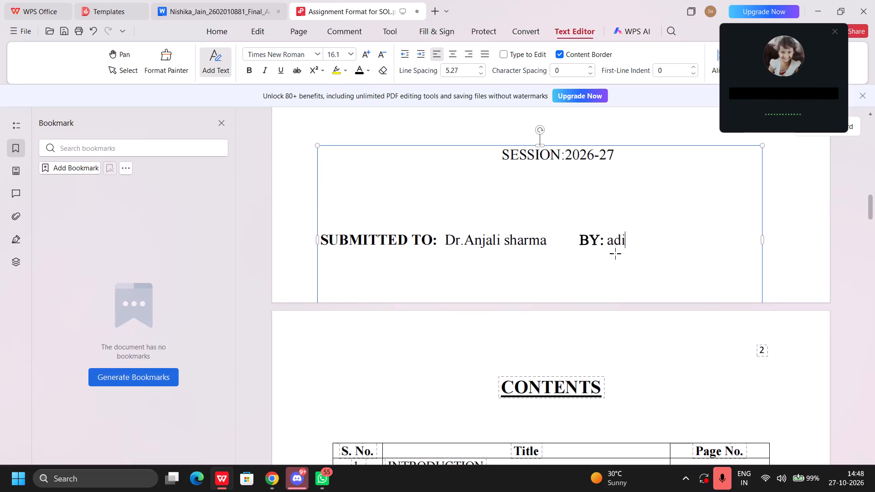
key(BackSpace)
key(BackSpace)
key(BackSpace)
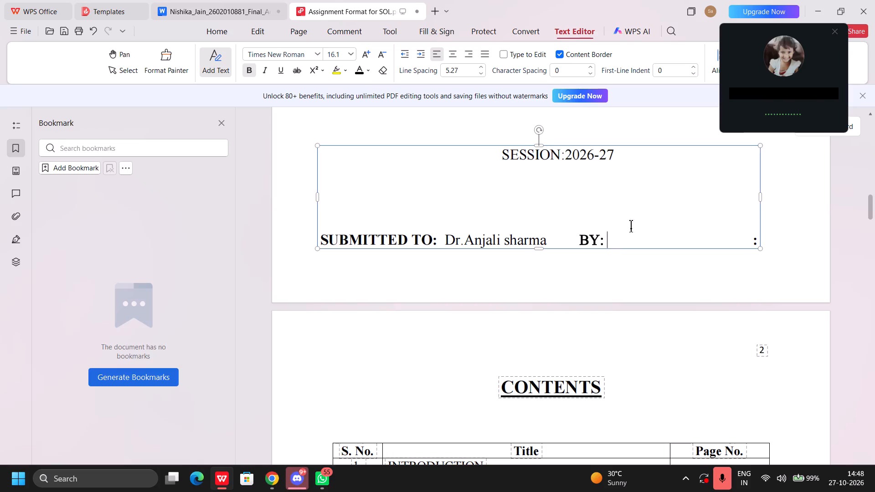
Switch to the assignment report document to check the student's name in its details table.
click(242, 0)
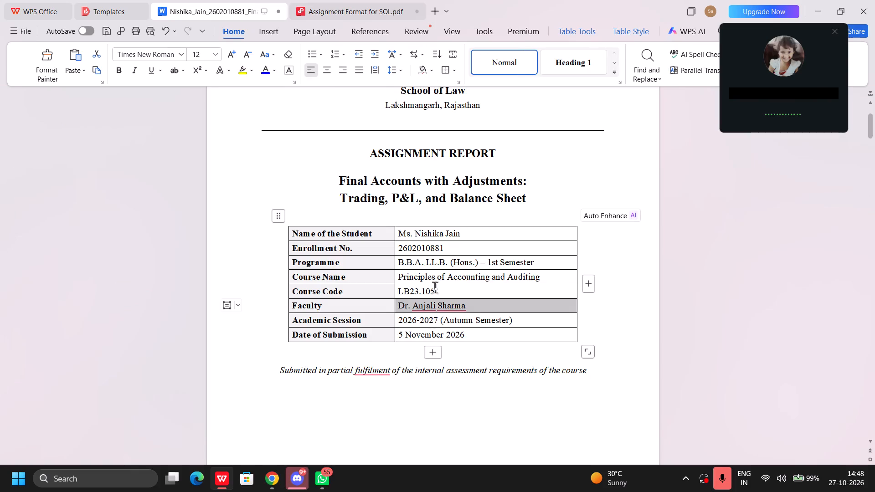
Check the student's name in the assignment report and enter it with the title Ms after BY: on the format PDF's cover.
scroll(422, 265, down, 1)
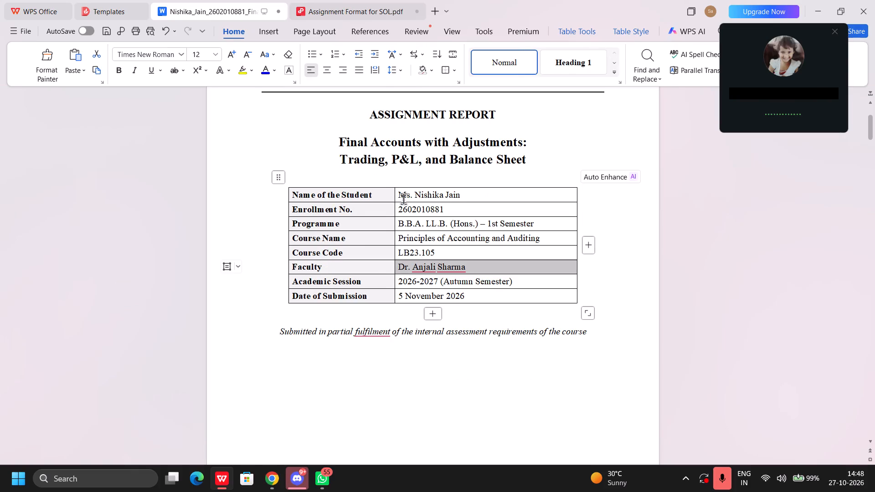
drag(399, 194, 471, 195)
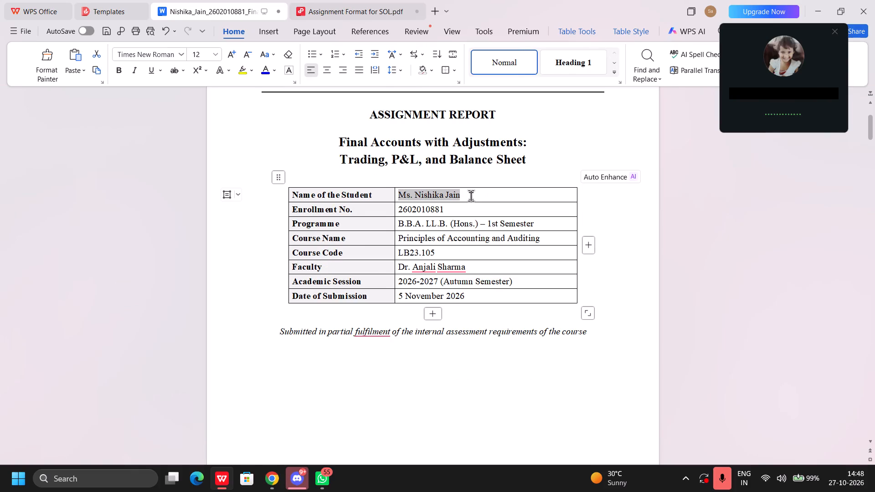
drag(471, 195, 471, 195)
click(324, 0)
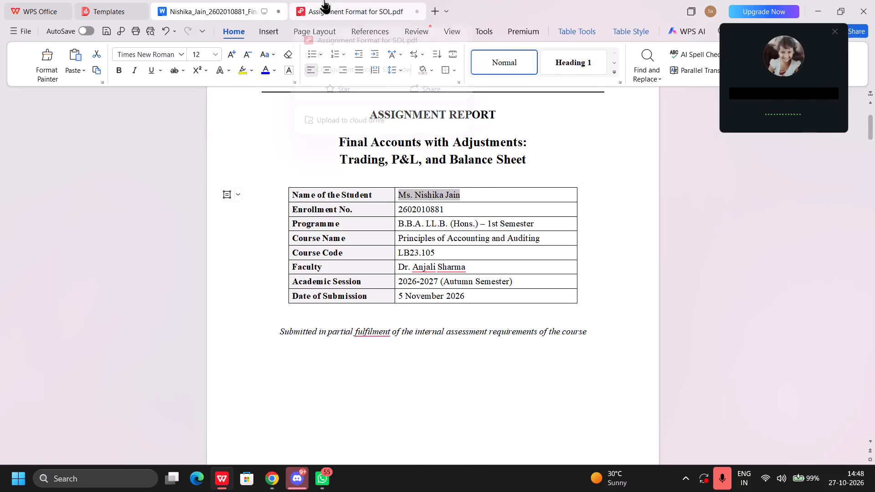
click(612, 240)
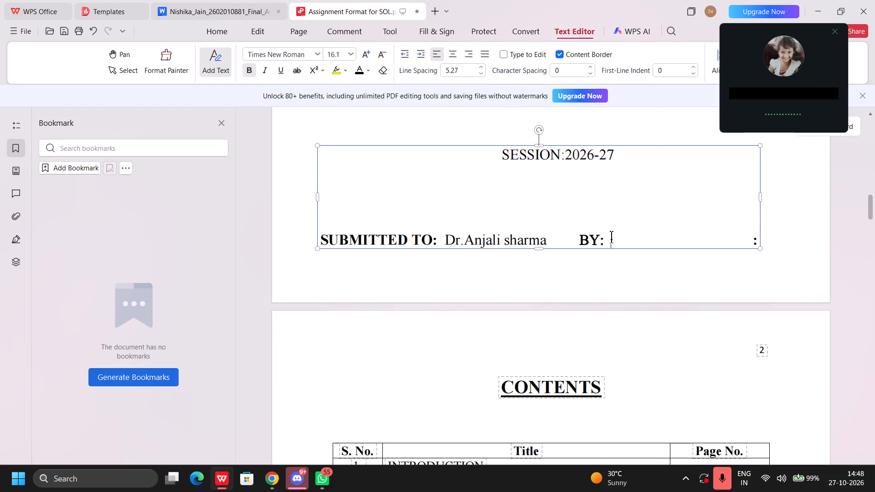
click(607, 245)
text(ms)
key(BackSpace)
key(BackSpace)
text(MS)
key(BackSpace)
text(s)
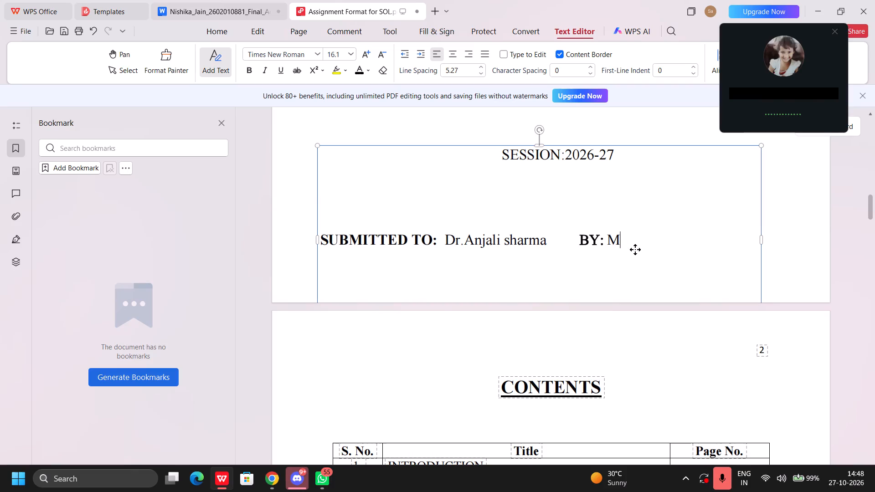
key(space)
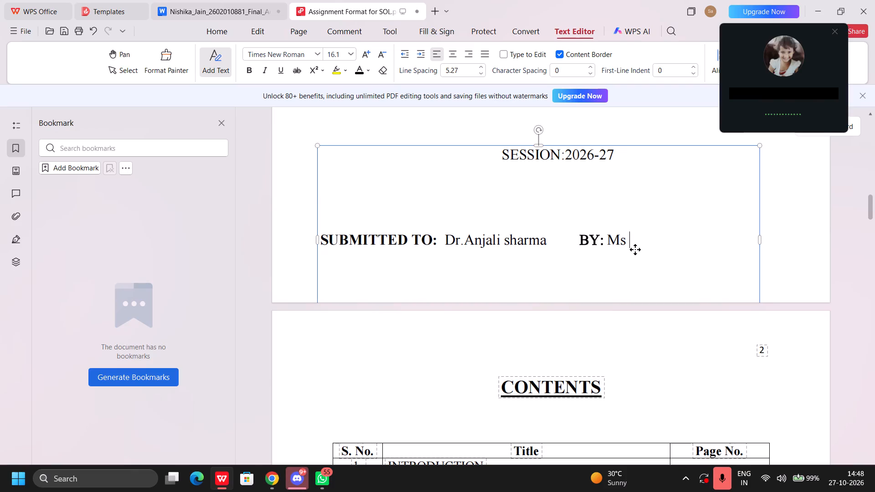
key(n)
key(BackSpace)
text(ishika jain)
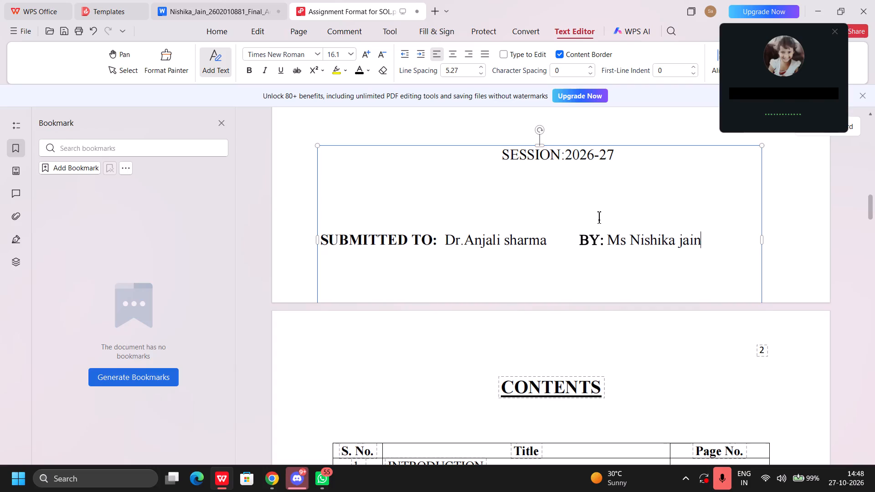
Look over the format PDF's contents page and the filled-in cover page.
scroll(554, 255, down, 5)
scroll(535, 291, down, 2)
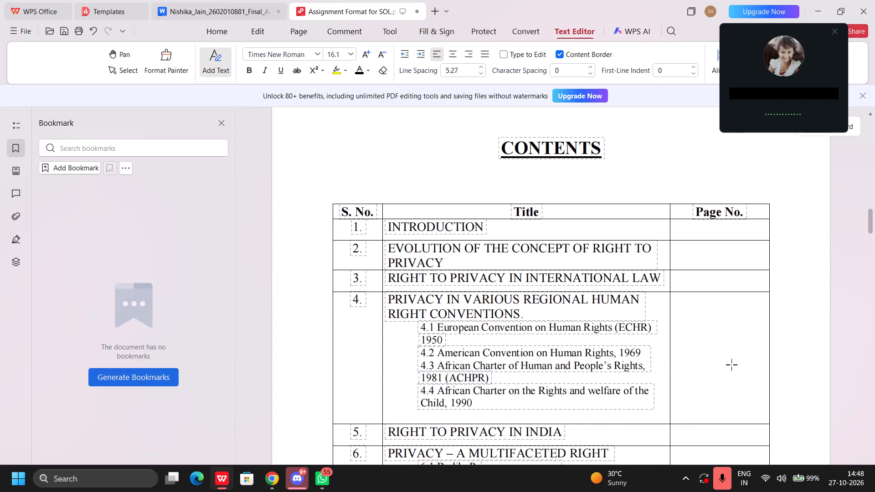
scroll(731, 365, up, 19)
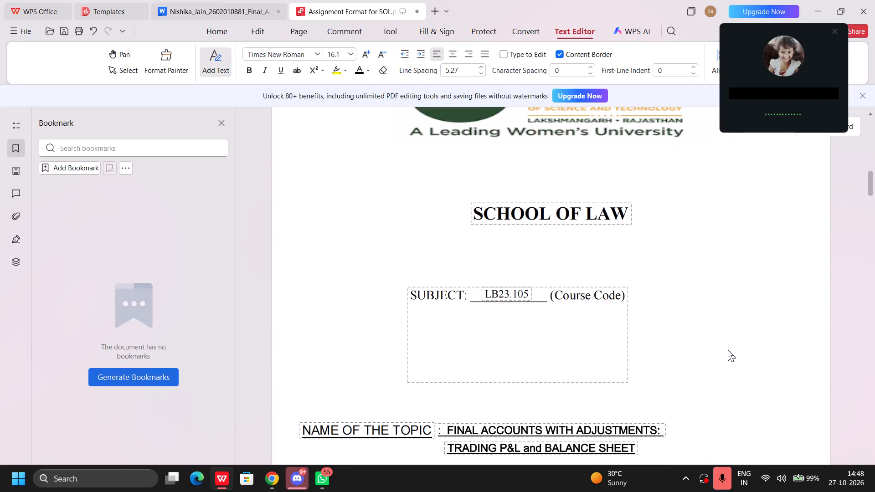
scroll(728, 350, up, 5)
scroll(535, 370, down, 3)
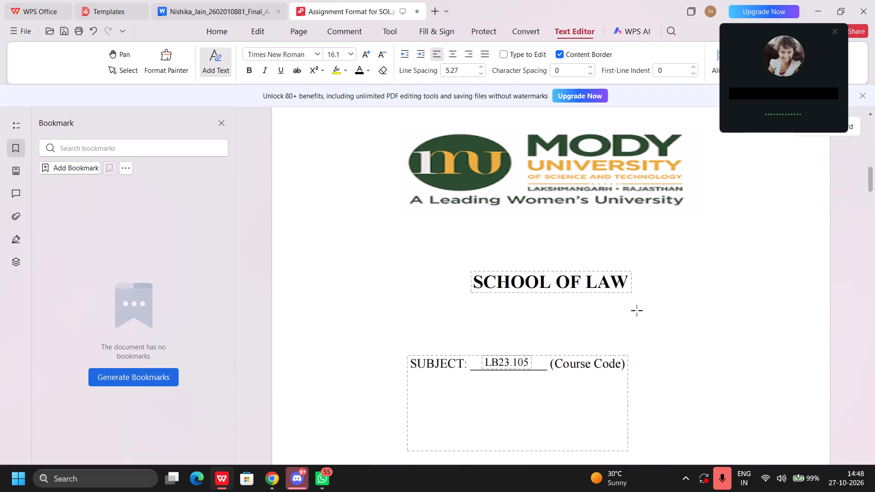
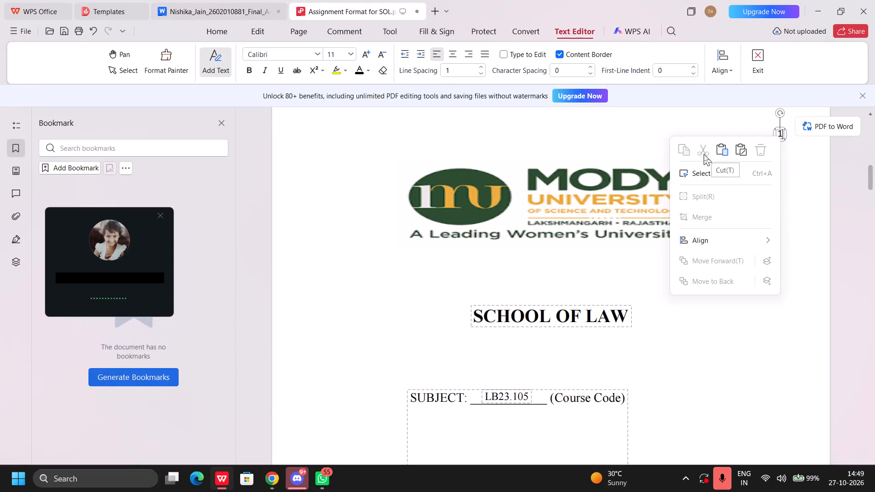
Cut the page number 1 from the top corner of the School of Law cover page.
click(703, 151)
click(805, 167)
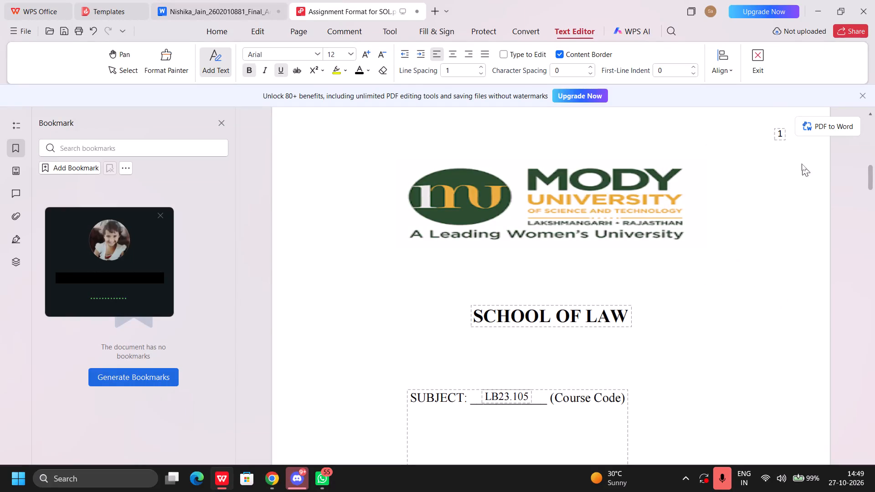
drag(777, 134, 788, 135)
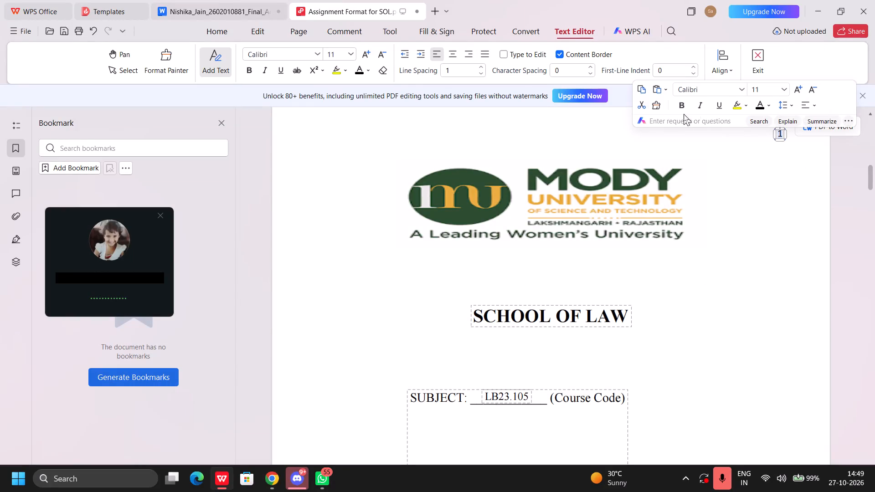
click(643, 106)
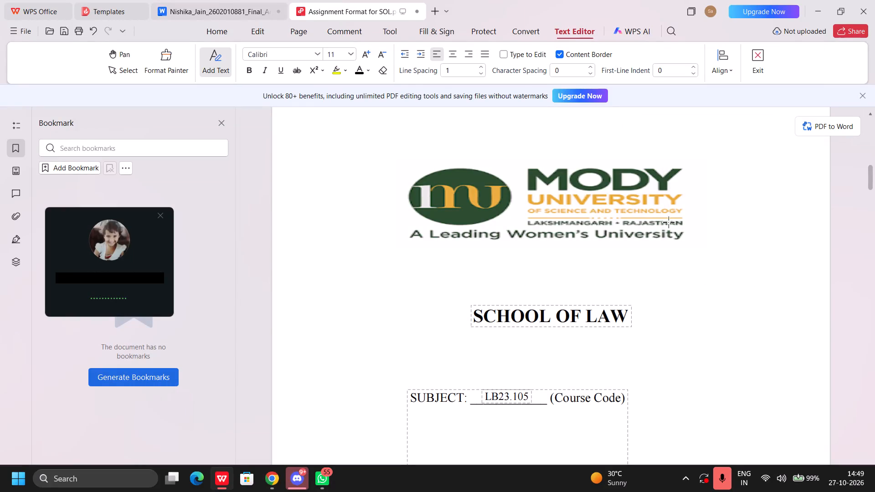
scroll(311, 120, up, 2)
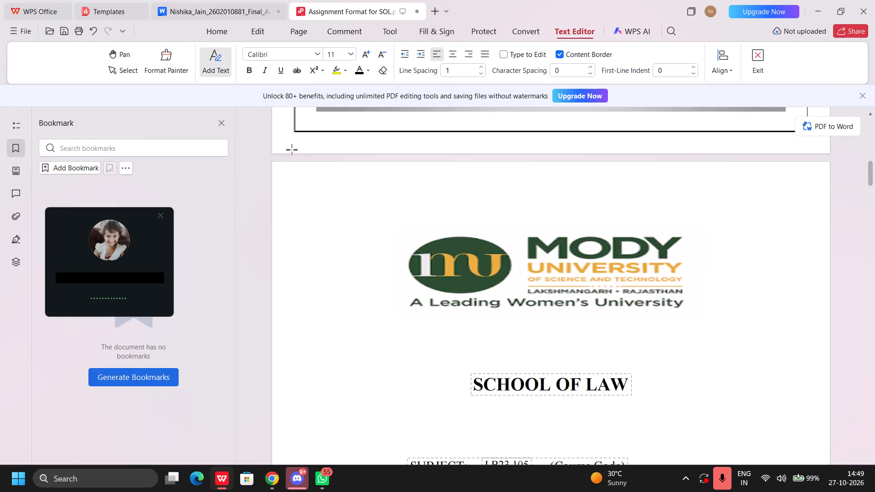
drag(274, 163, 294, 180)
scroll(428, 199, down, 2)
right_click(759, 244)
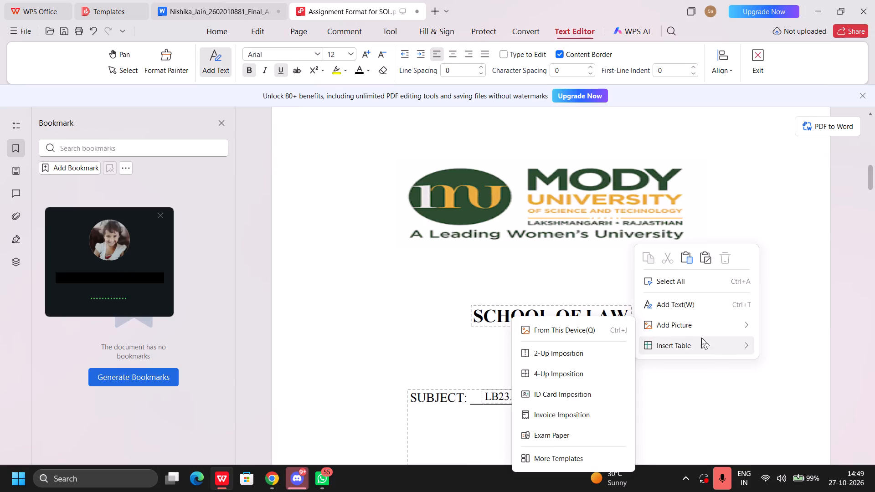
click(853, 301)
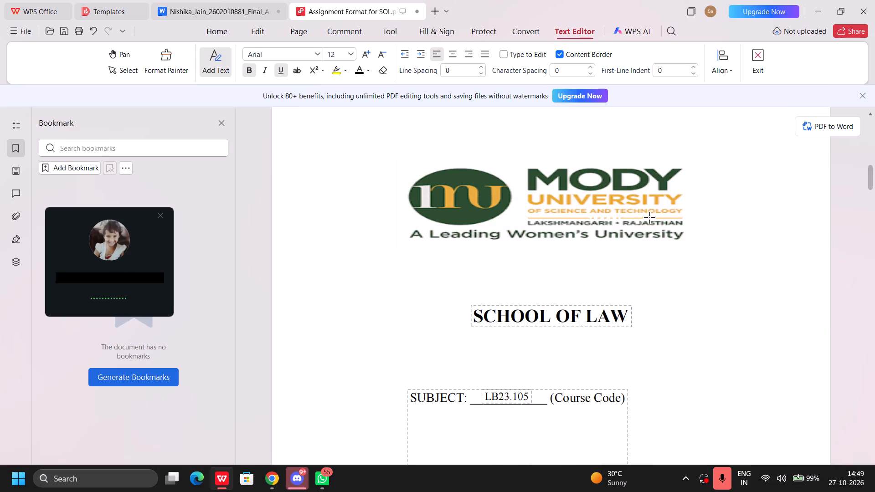
Look over the filled-in School of Law cover page and the start of the contents page.
scroll(635, 254, down, 12)
ctrl+scroll(626, 253, down, 5)
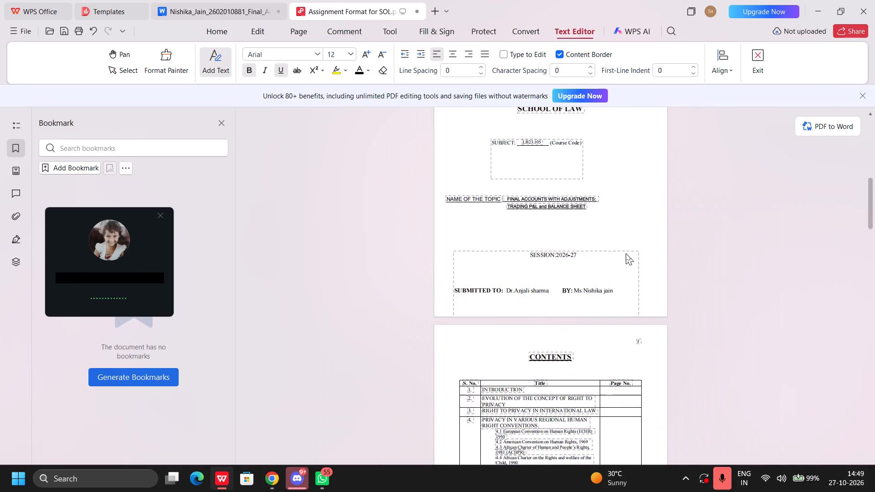
scroll(626, 253, up, 3)
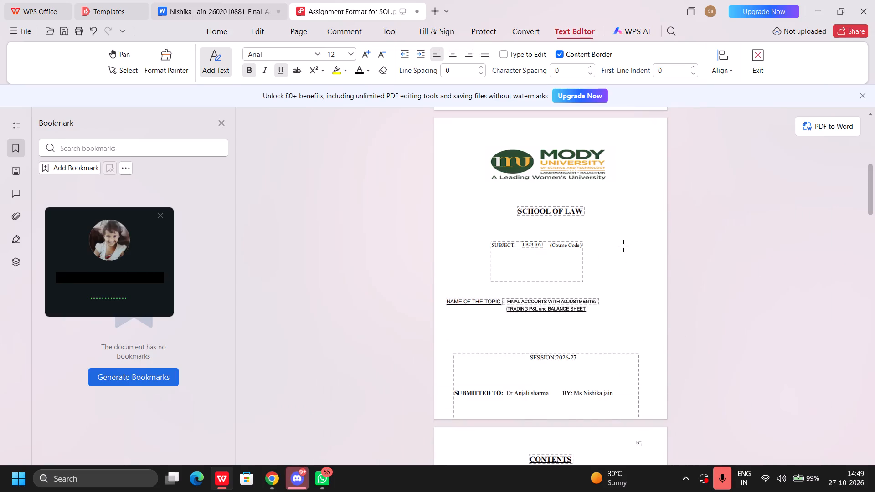
ctrl+scroll(623, 246, up, 2)
ctrl+scroll(623, 246, down, 2)
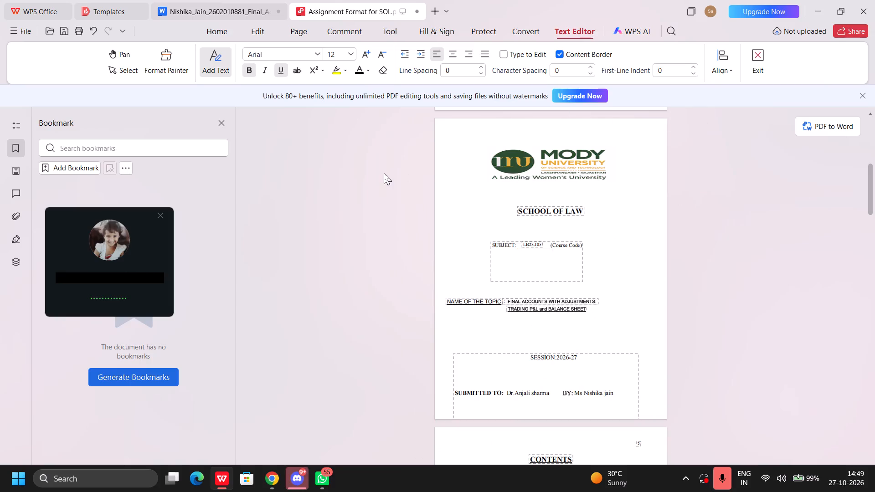
scroll(549, 220, down, 6)
scroll(561, 223, up, 5)
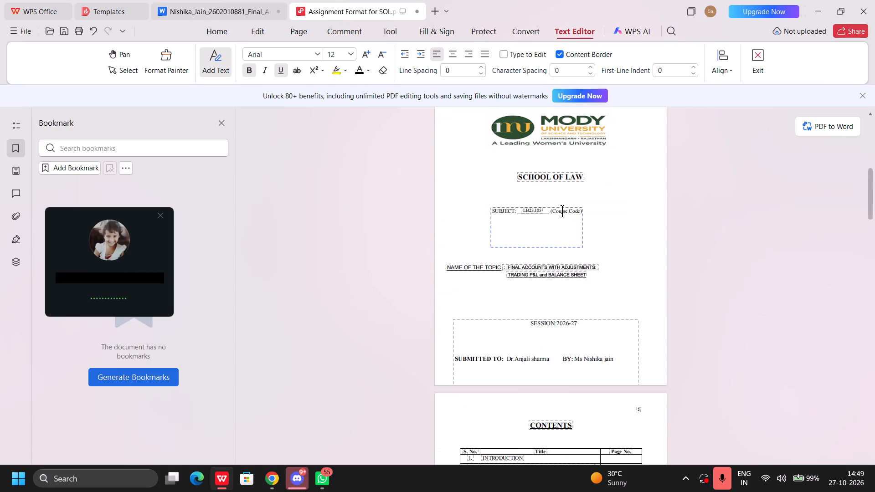
scroll(635, 215, up, 1)
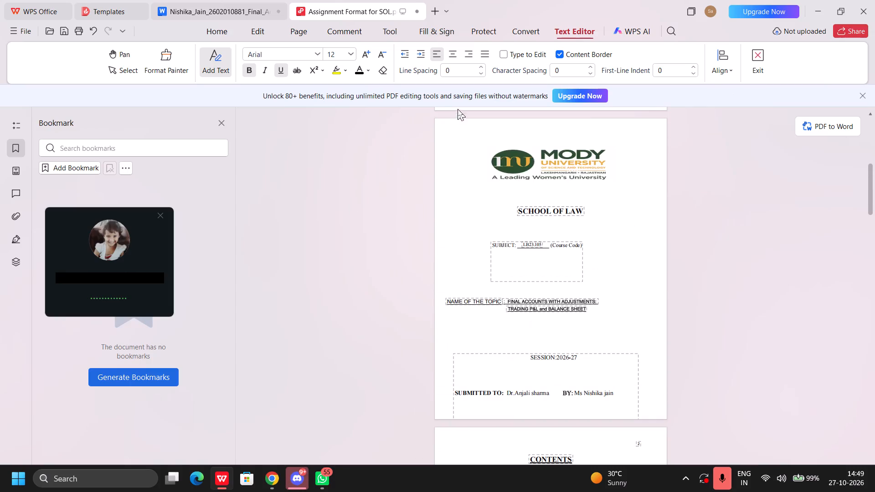
Cut the dark and light gradient background shapes from the HOW TO WRITE AN ASSIGNMENT title page.
scroll(612, 226, up, 12)
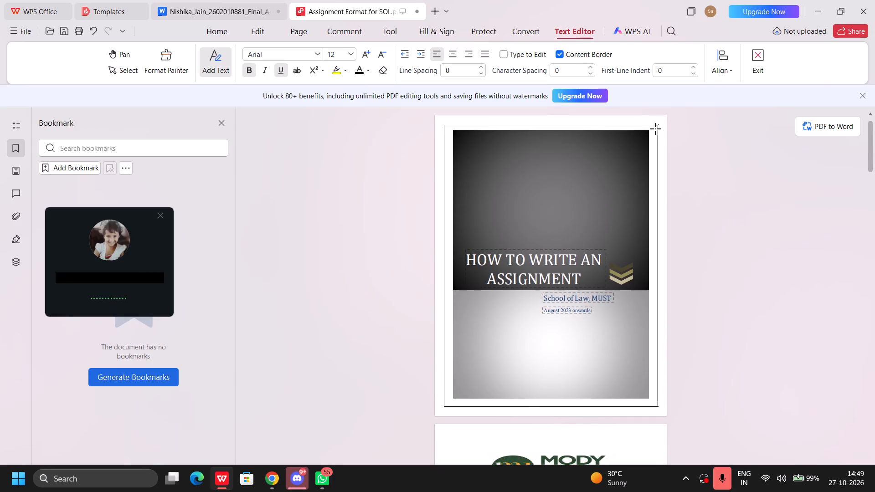
right_click(571, 150)
click(607, 167)
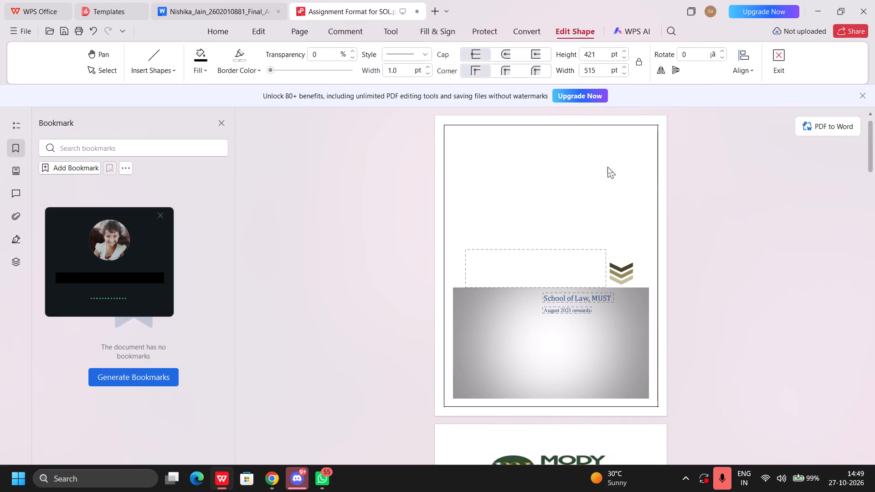
right_click(543, 339)
click(569, 178)
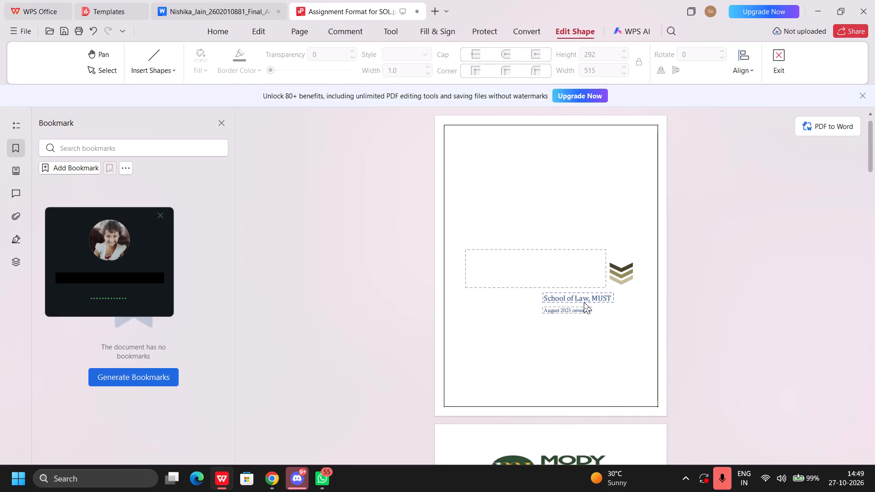
Cut the School of Law, MUST and August 2023 onwards text lines from the title page.
right_click(584, 302)
click(614, 315)
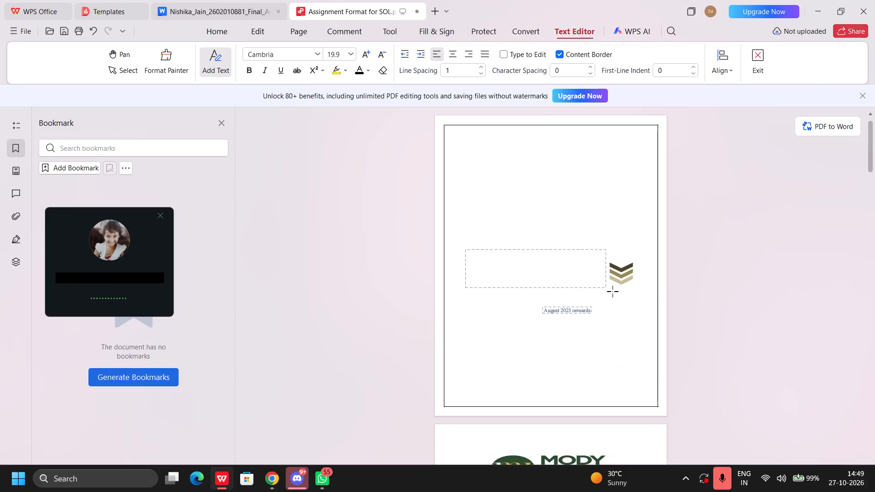
right_click(614, 276)
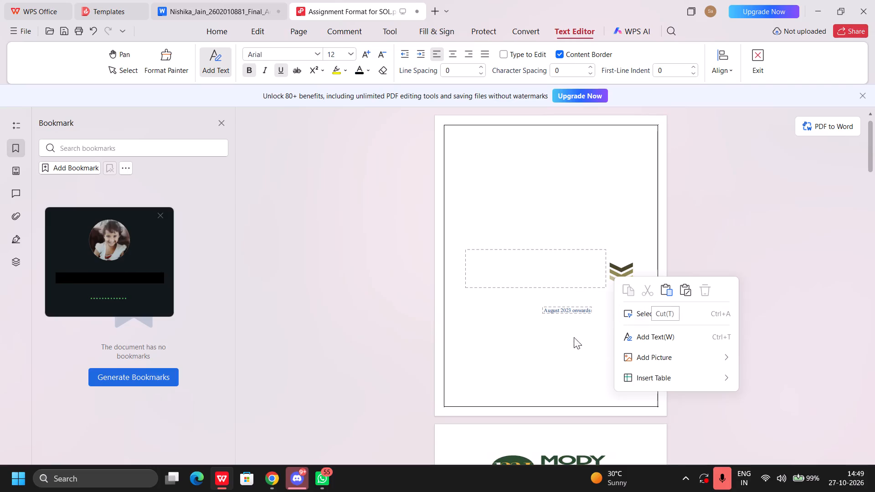
click(574, 337)
right_click(568, 308)
click(599, 325)
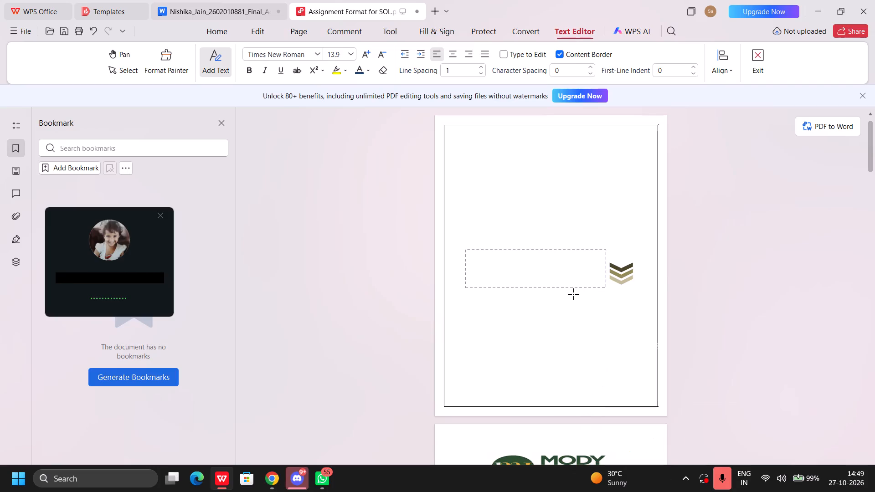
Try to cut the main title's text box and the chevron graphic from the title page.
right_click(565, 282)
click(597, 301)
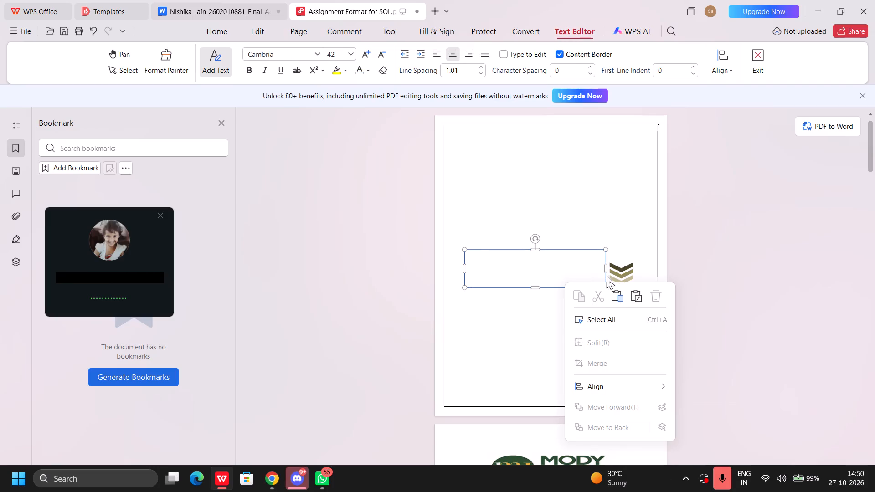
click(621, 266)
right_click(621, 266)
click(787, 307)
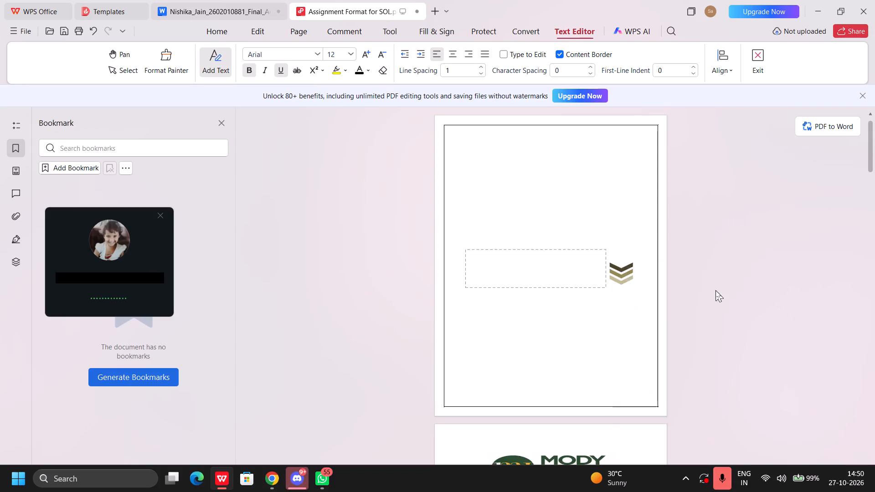
Return to the School of Law cover page and dismiss the upgrade banner.
scroll(558, 281, down, 8)
click(596, 215)
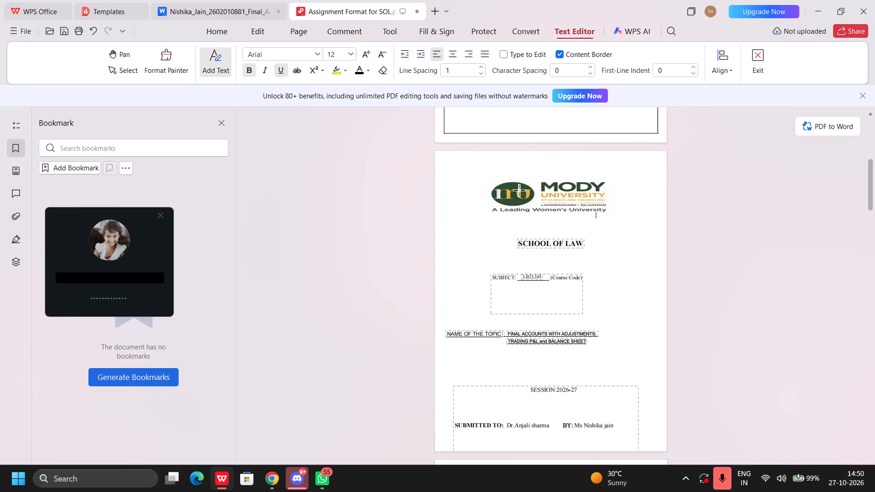
click(866, 97)
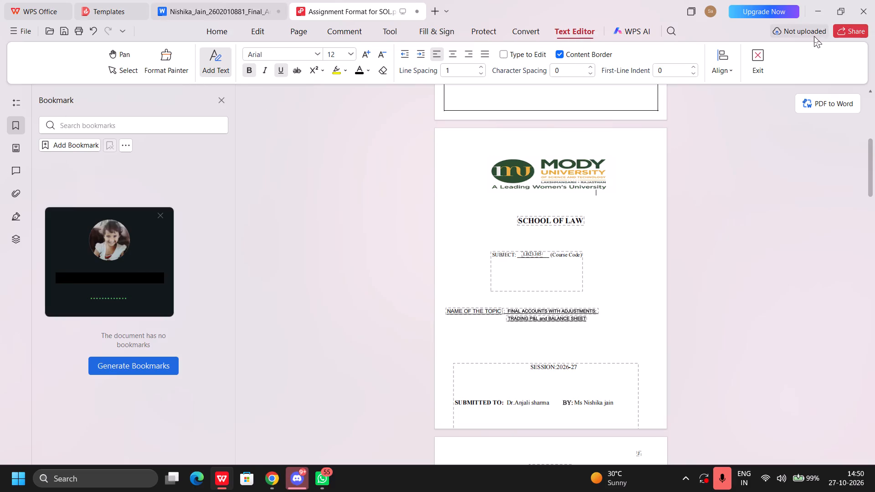
Look through the contents page and the table of cases that follow the cover.
scroll(543, 202, down, 6)
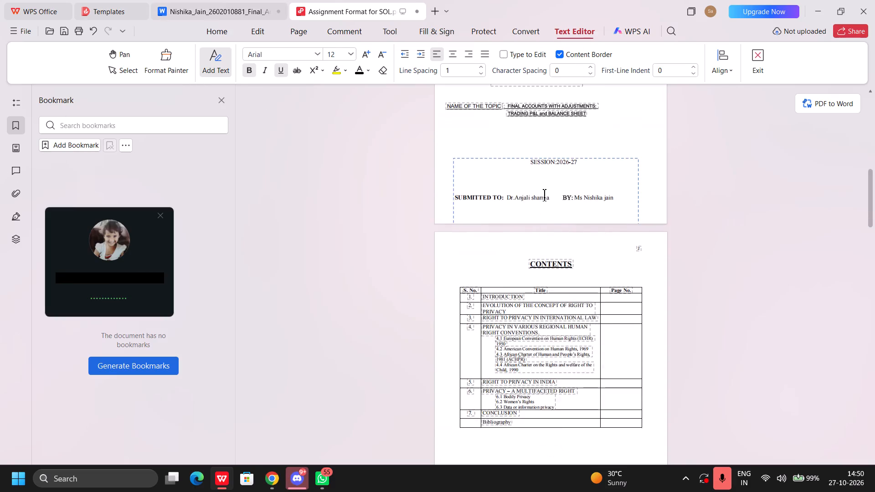
scroll(545, 197, down, 7)
scroll(545, 197, up, 6)
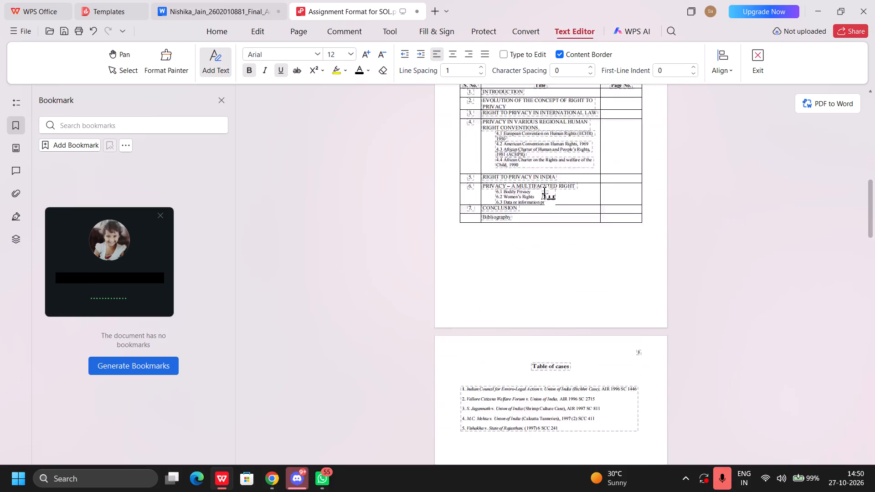
Return to the School of Law cover page and leave text editing mode.
scroll(544, 194, up, 8)
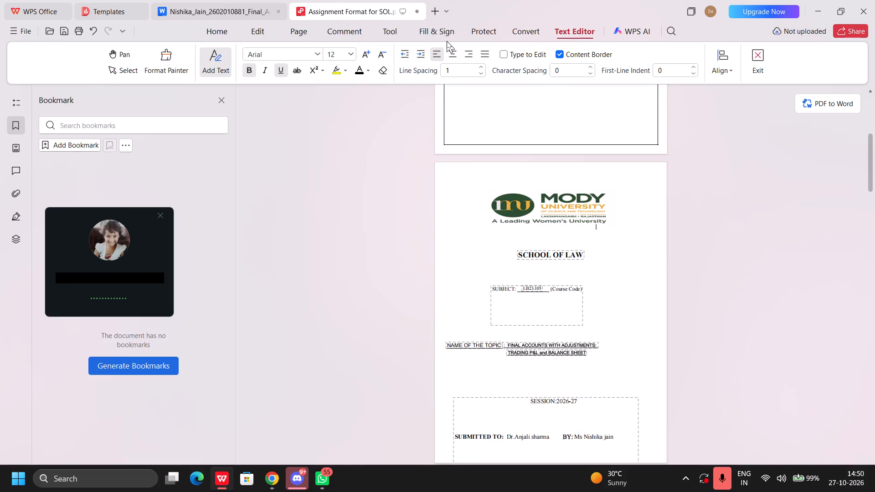
scroll(447, 41, down, 1)
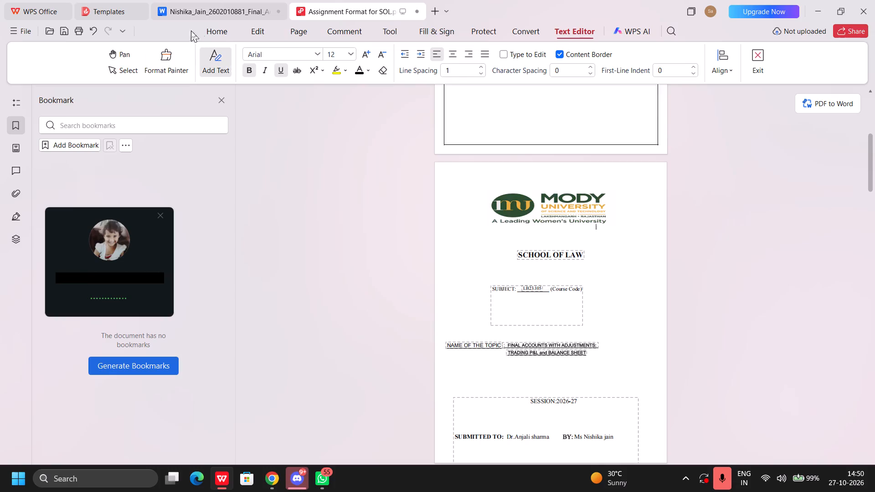
click(201, 28)
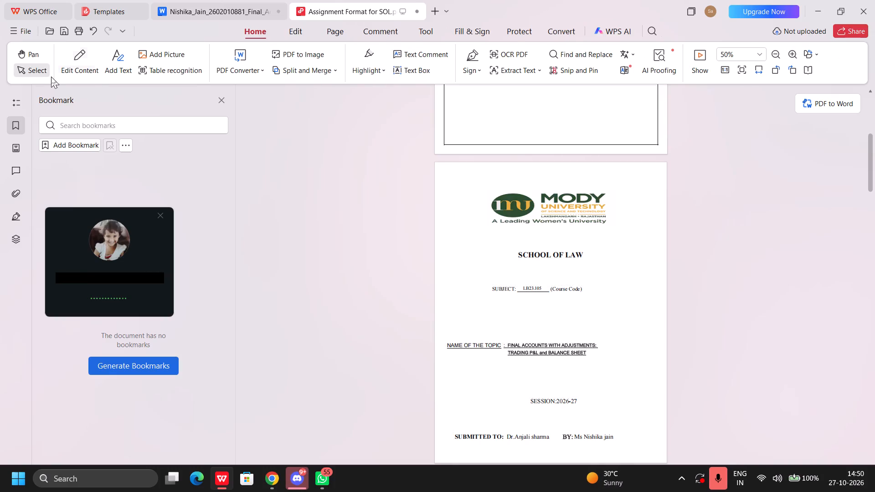
Close the program and save the changes to the Final Accounts assignment Word document.
click(865, 1)
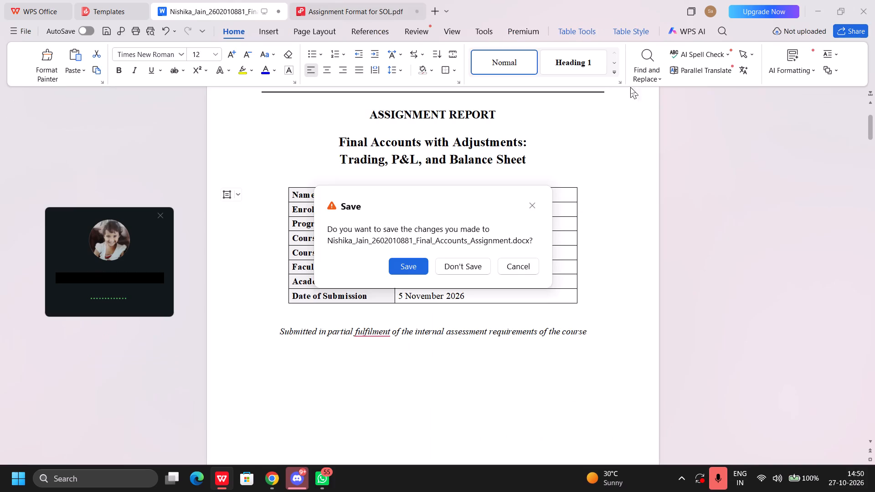
click(403, 269)
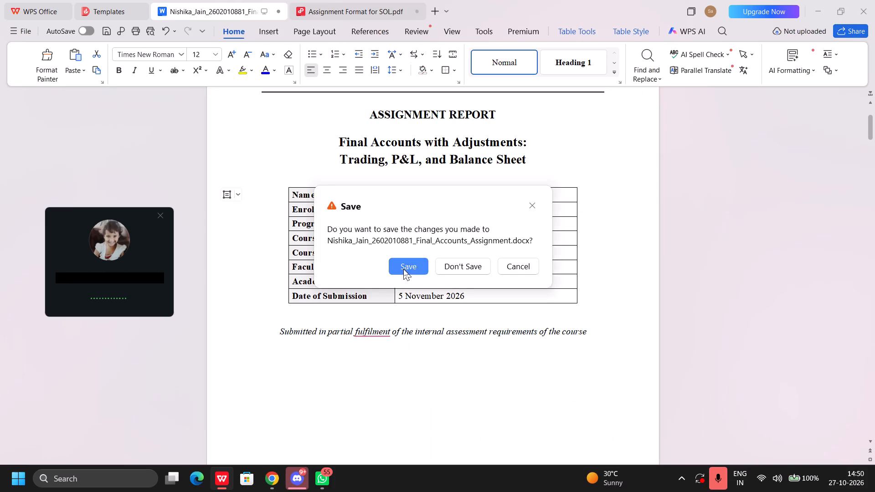
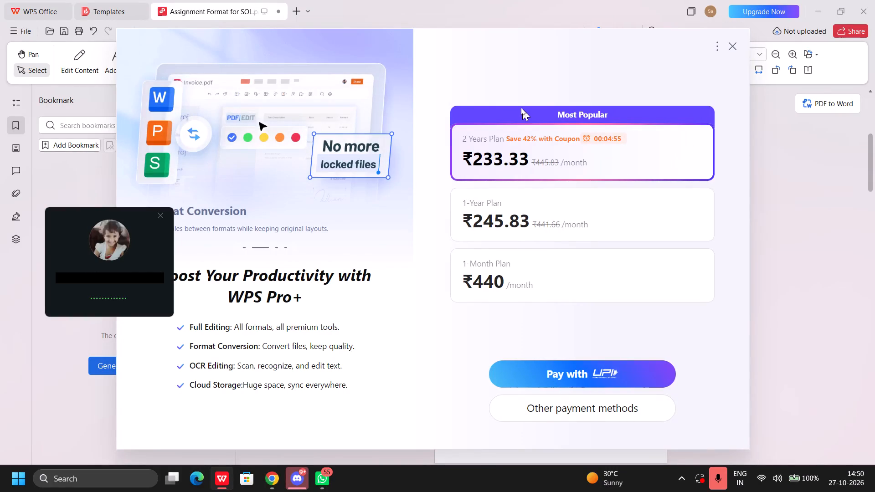
Try to dismiss the WPS Pro+ upgrade offer and the 30% off coupon that follows it.
click(731, 48)
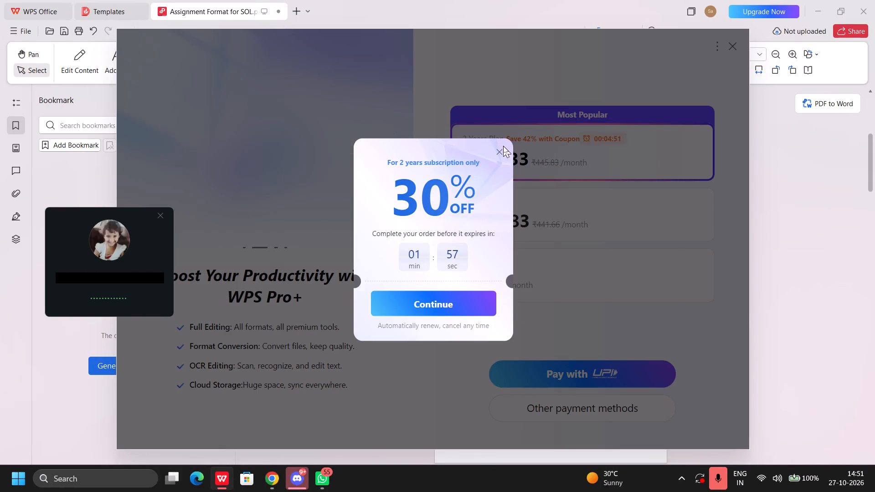
click(503, 146)
Try to open a new tab beside the assignment format PDF.
click(294, 13)
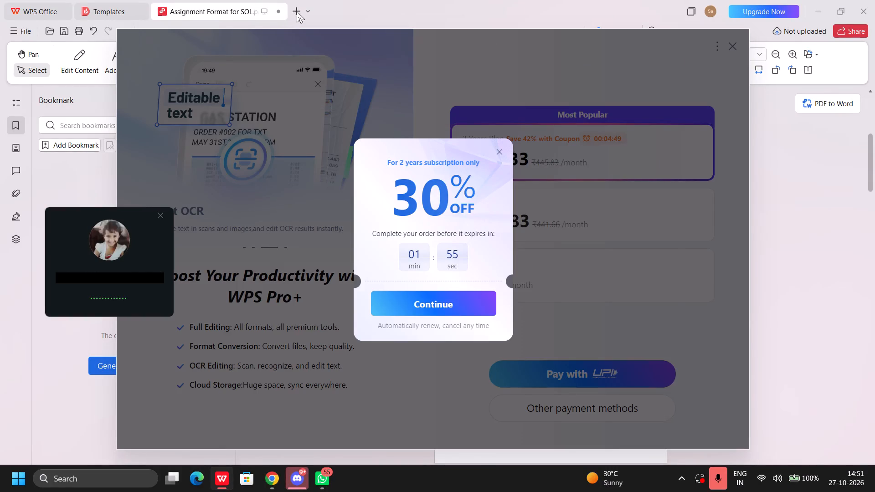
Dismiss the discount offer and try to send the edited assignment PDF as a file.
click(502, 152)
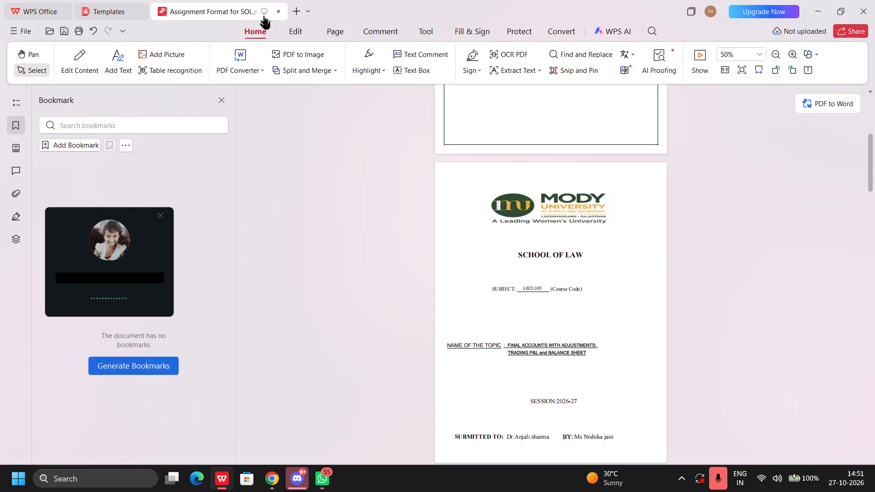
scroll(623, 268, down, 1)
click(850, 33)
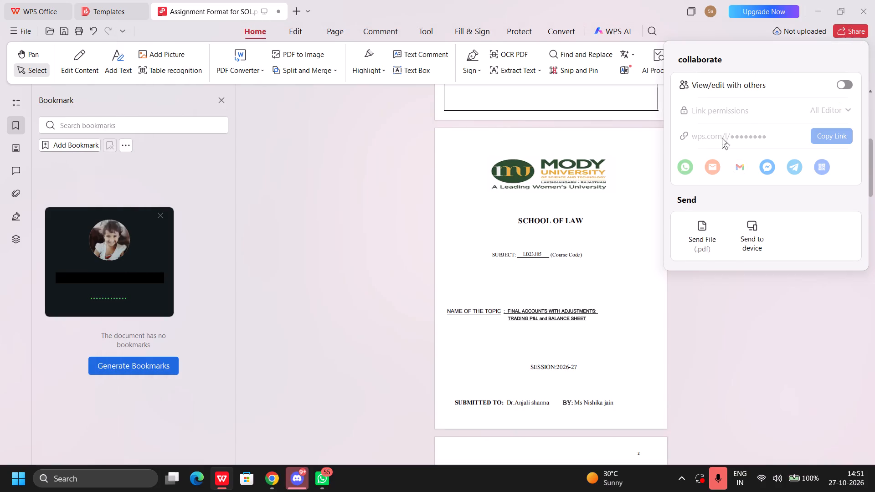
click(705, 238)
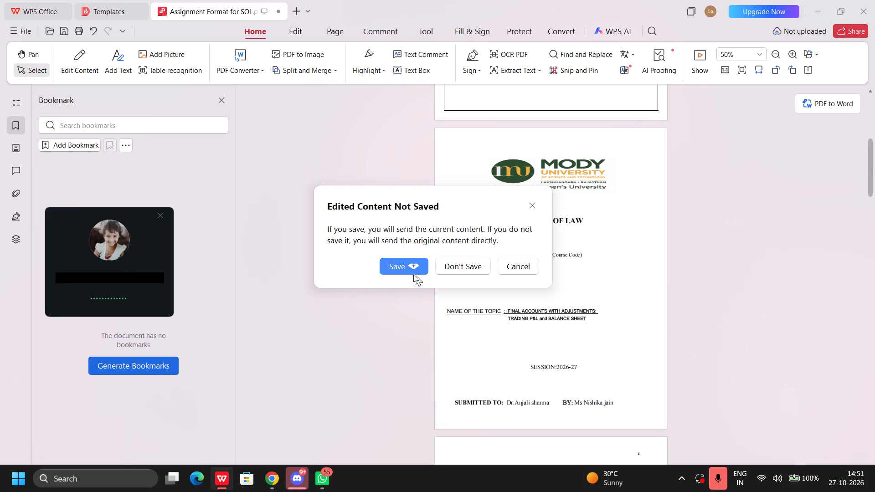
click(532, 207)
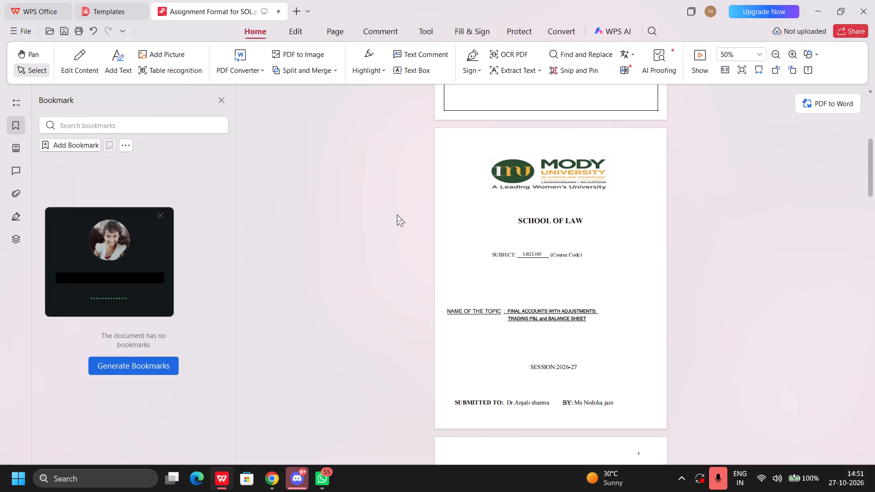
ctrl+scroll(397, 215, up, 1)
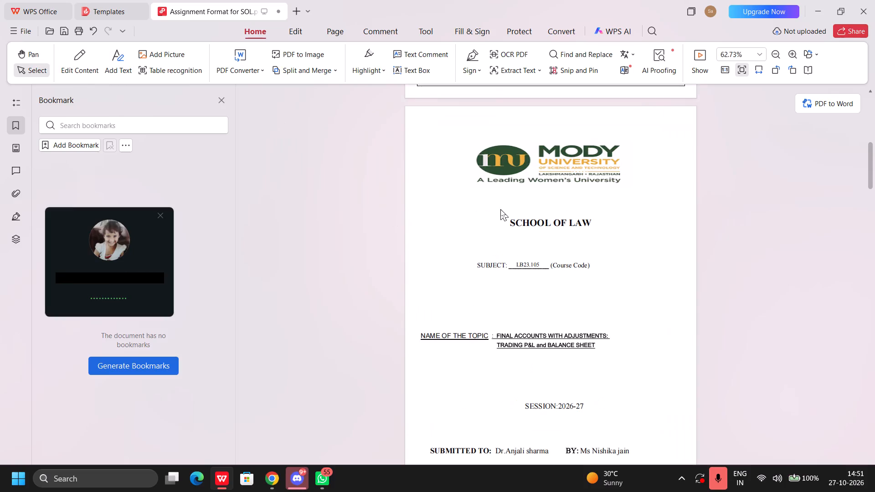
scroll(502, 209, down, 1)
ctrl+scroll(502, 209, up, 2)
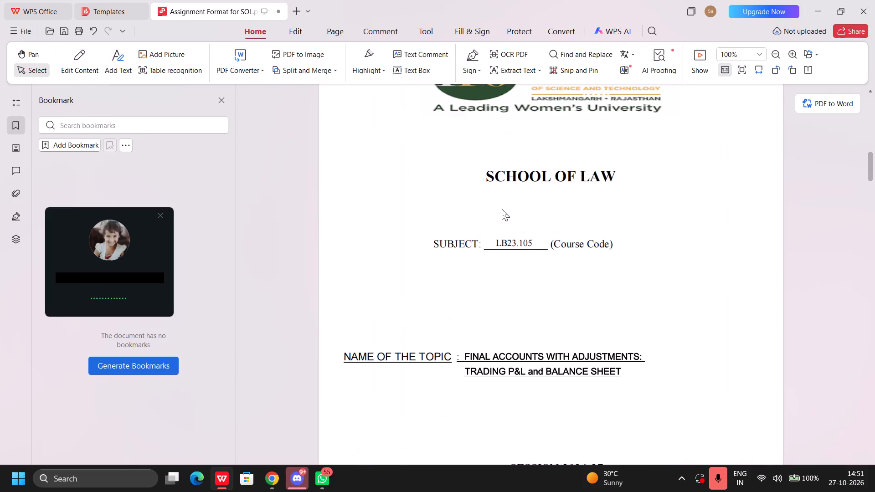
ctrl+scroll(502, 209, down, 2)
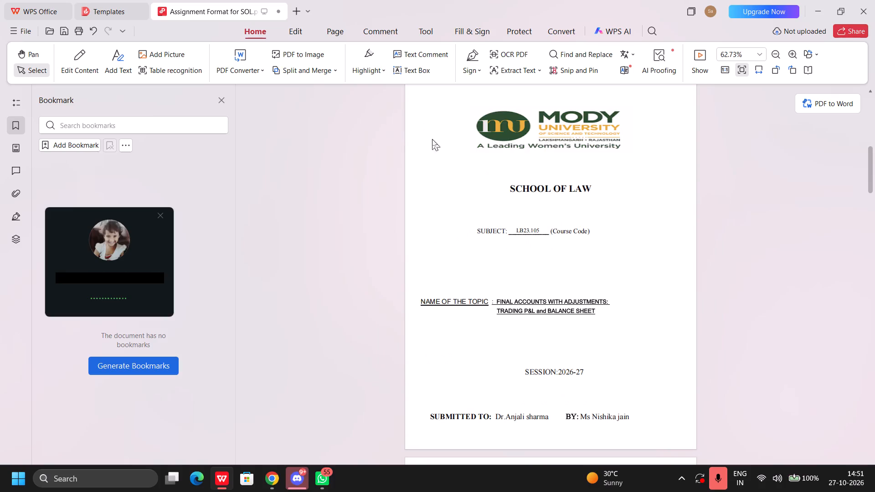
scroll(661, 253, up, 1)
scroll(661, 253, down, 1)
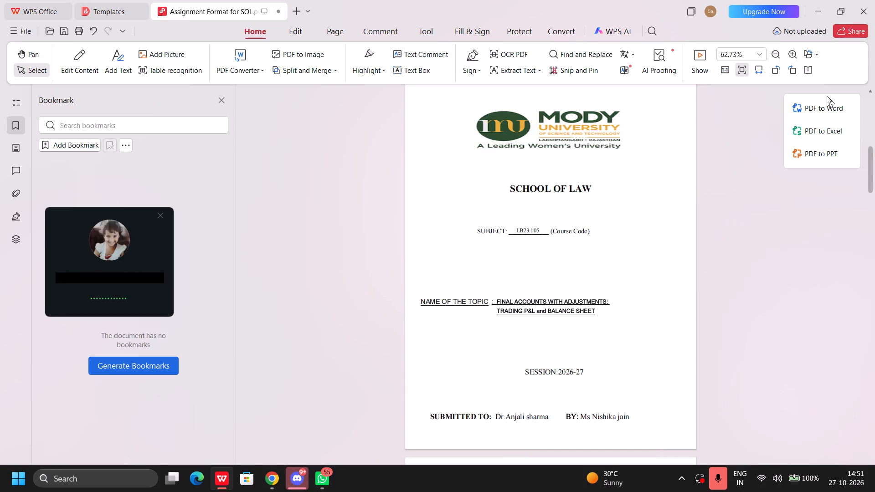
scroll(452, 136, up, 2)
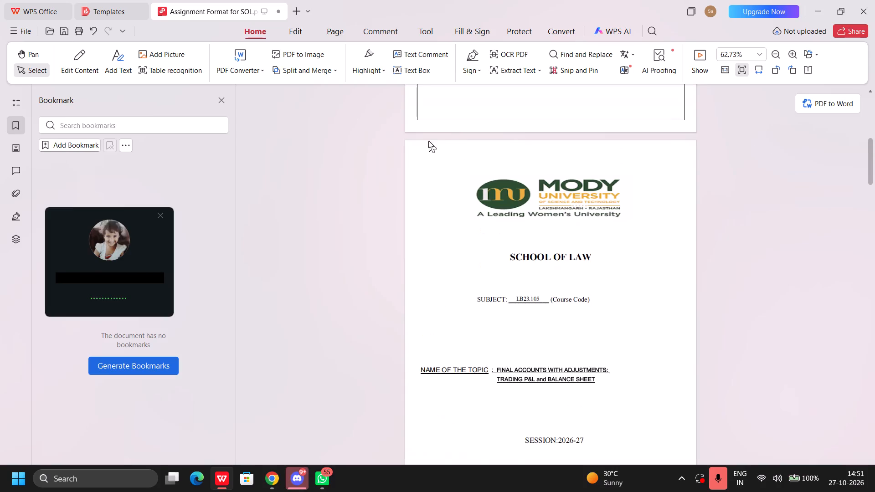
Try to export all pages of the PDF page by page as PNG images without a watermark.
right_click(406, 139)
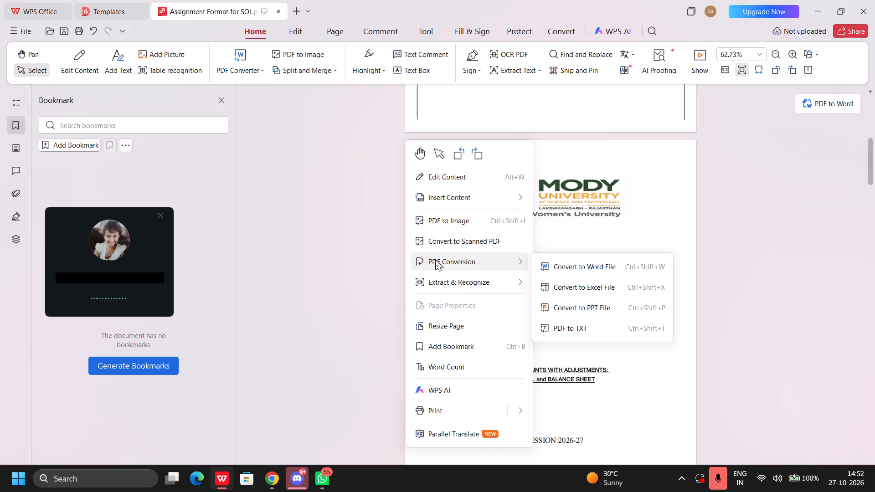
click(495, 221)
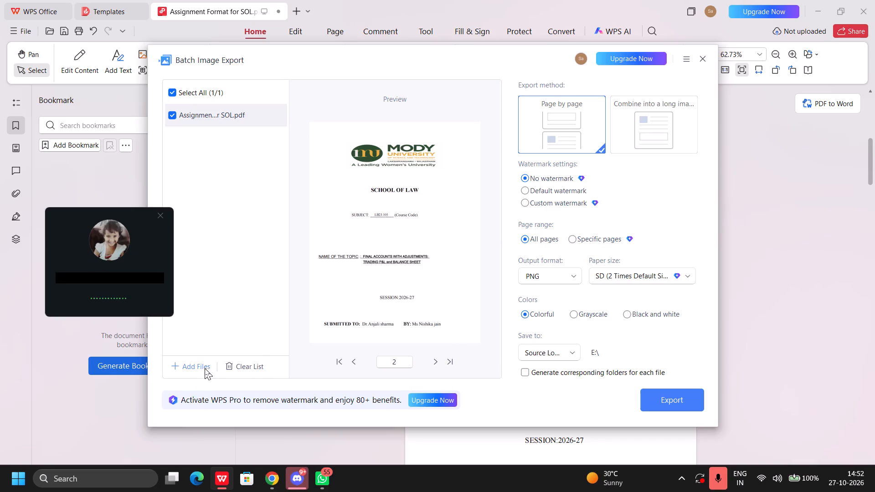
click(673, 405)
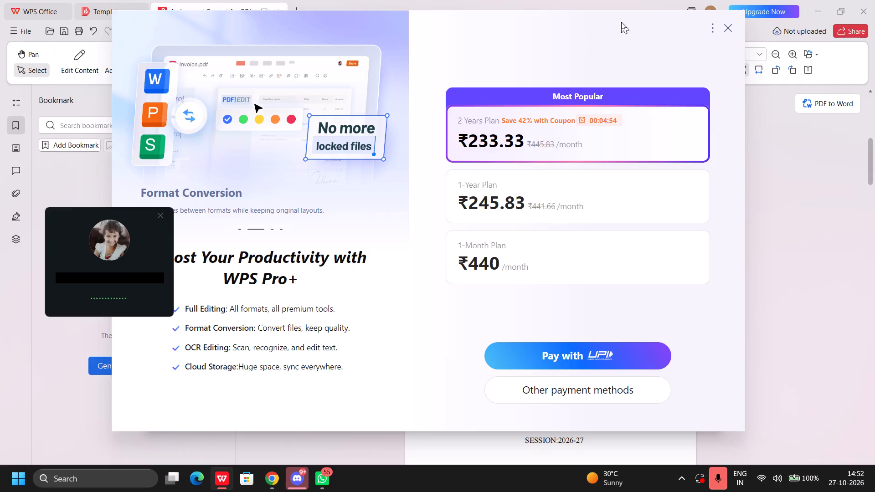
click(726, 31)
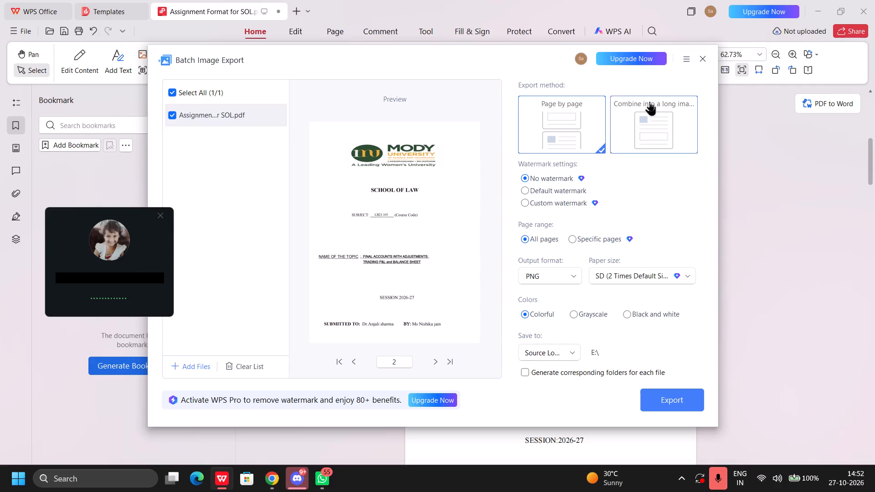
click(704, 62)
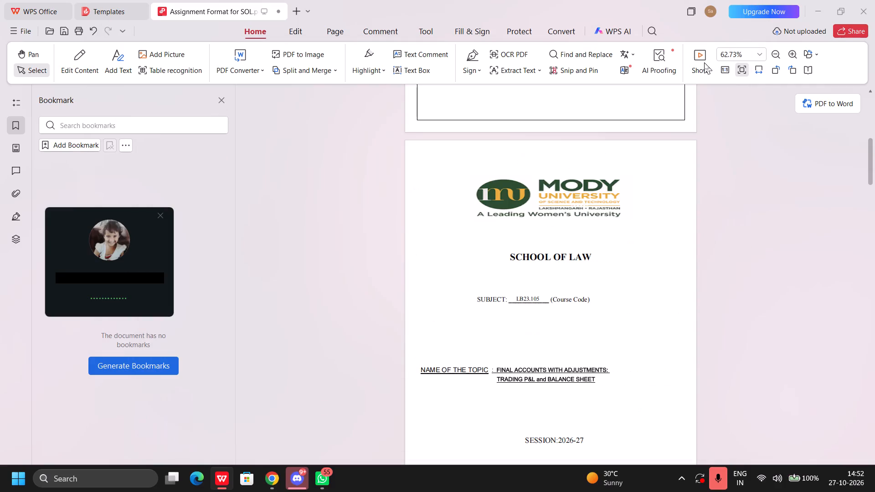
Capture a rectangular screenshot of the entire School of Law cover page, from its logo area to the Submitted To line.
scroll(546, 180, down, 2)
scroll(546, 180, up, 1)
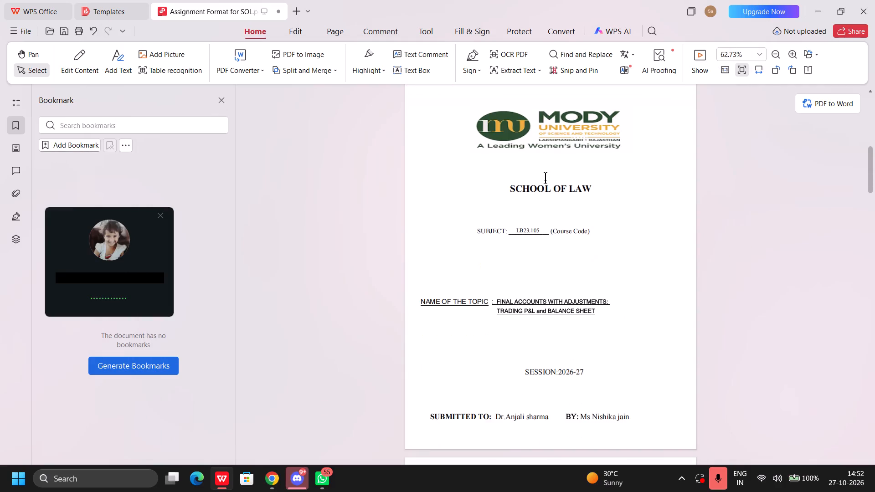
scroll(546, 180, down, 1)
ctrl+scroll(546, 180, down, 1)
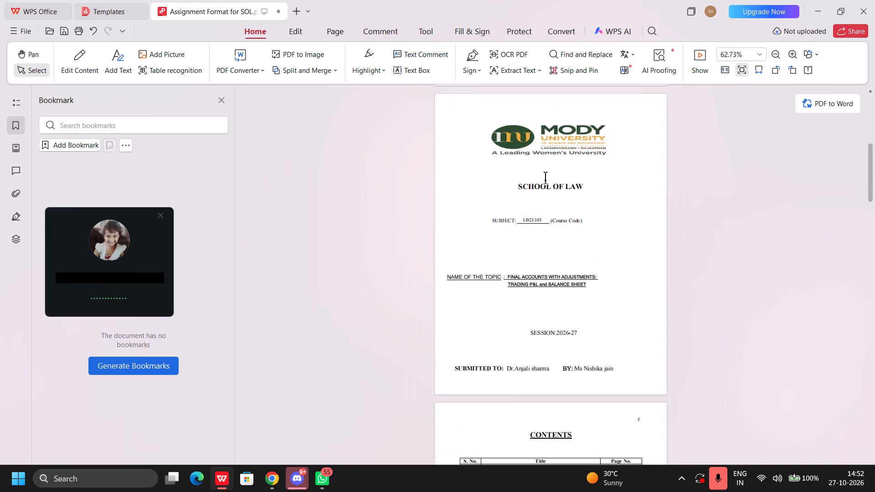
ctrl+scroll(546, 180, down, 1)
ctrl+scroll(546, 180, up, 3)
ctrl+scroll(546, 180, down, 1)
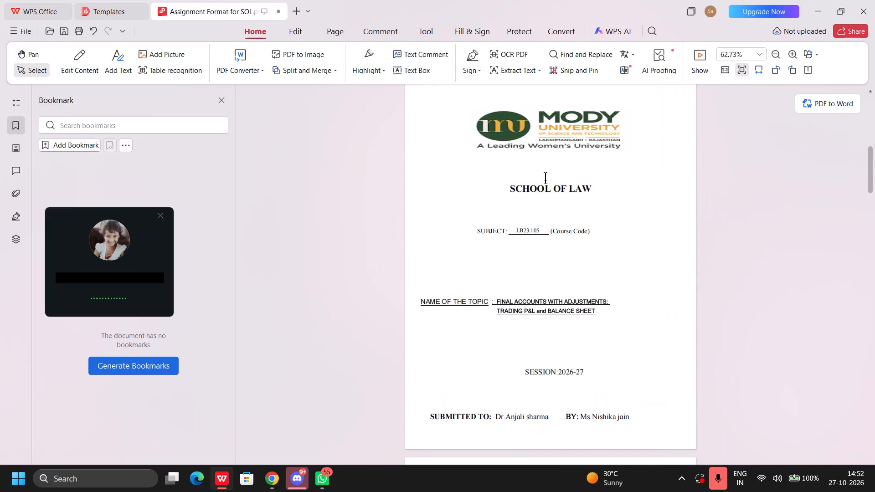
ctrl+scroll(546, 180, down, 1)
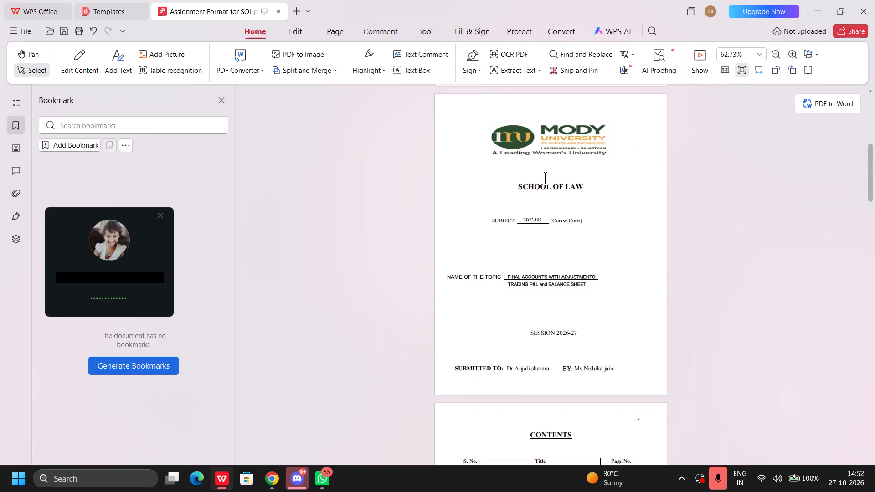
key(Print)
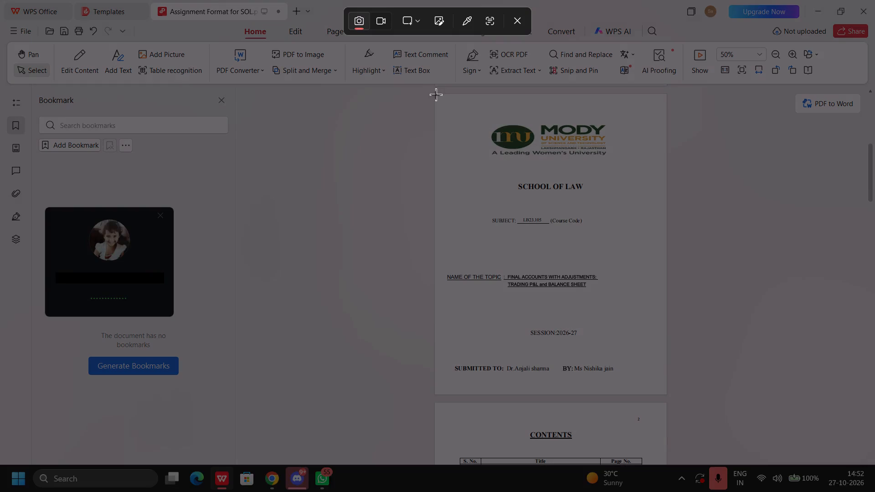
drag(436, 95, 518, 185)
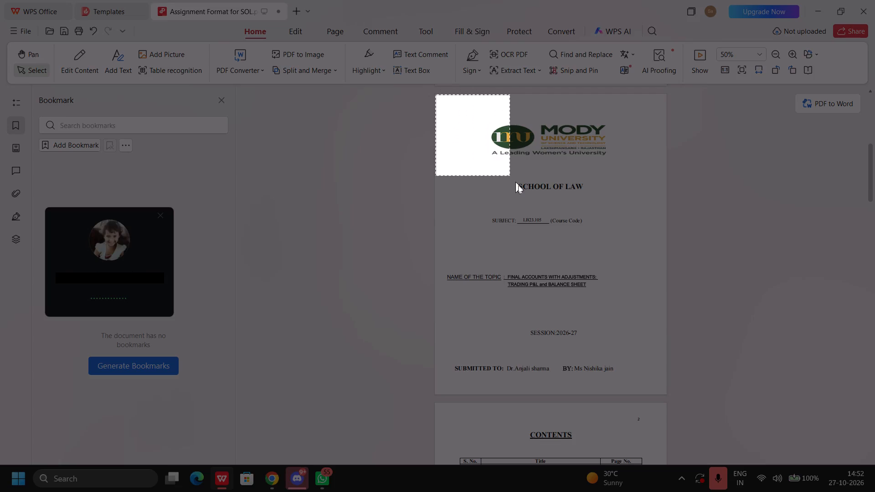